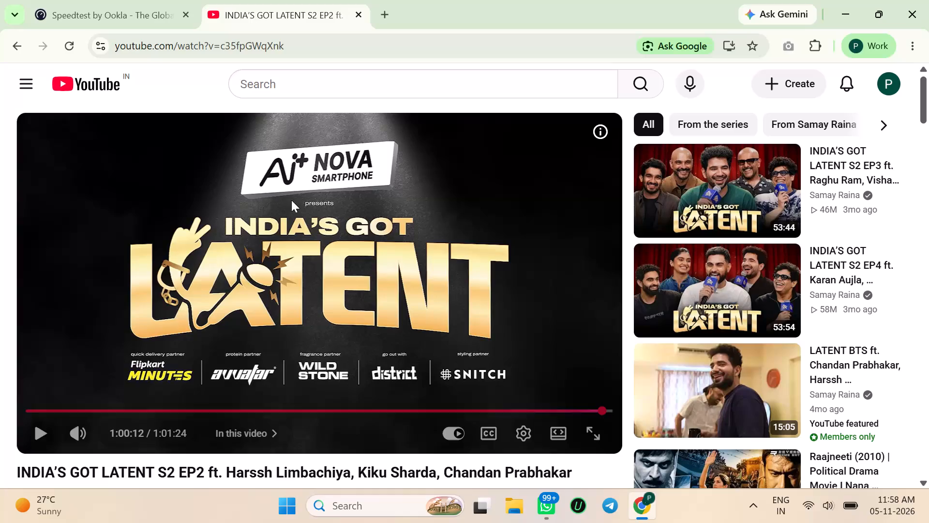
# Open the Laptop return spreadsheet from Google Sheets in a new browser tab.
pyautogui.click(385, 13)
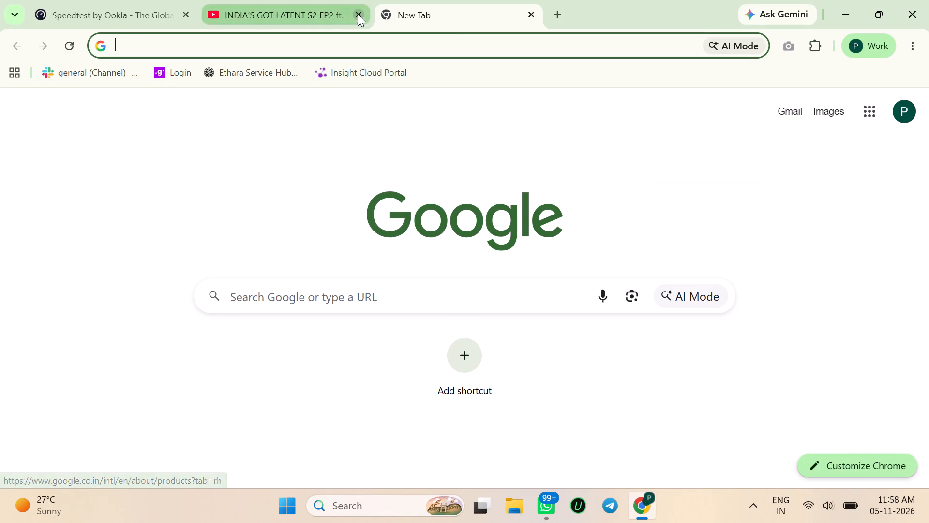
pyautogui.click(331, 45)
pyautogui.write('sh')
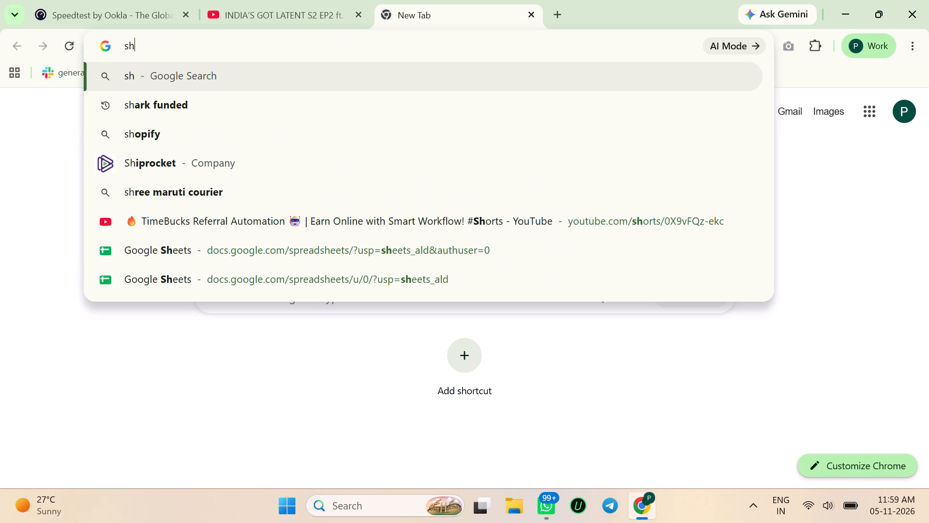
pyautogui.click(236, 252)
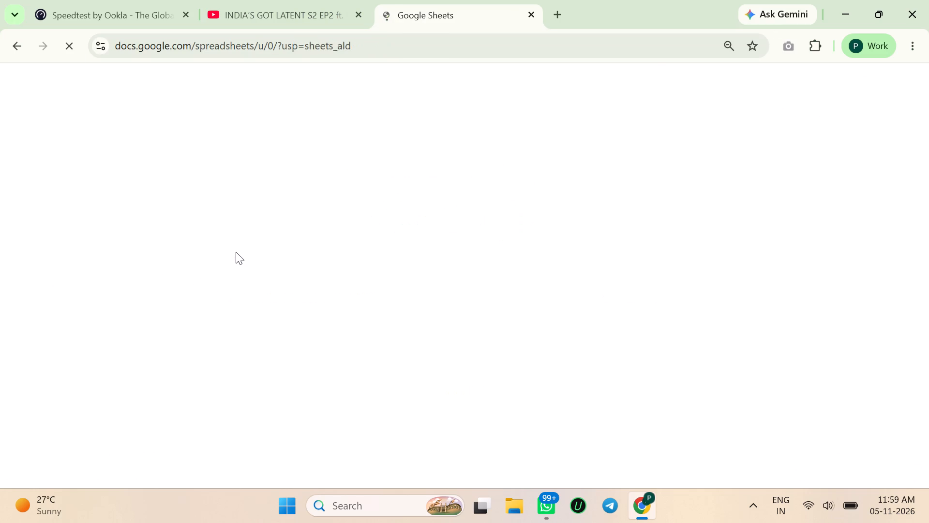
pyautogui.scroll(-1, 318, 302)
pyautogui.click(301, 277)
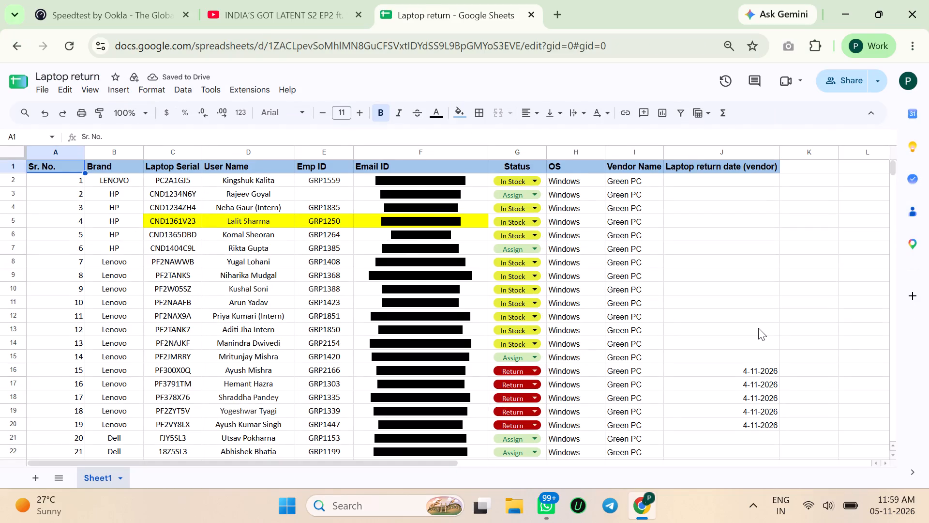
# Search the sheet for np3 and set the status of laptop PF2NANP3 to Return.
pyautogui.hotkey('ctrl', 'f')
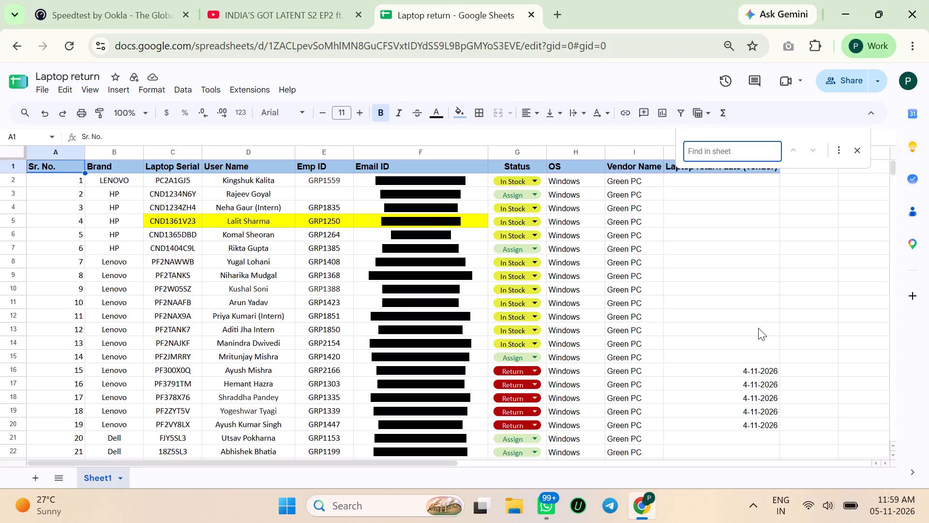
pyautogui.press('p')
pyautogui.press('BackSpace')
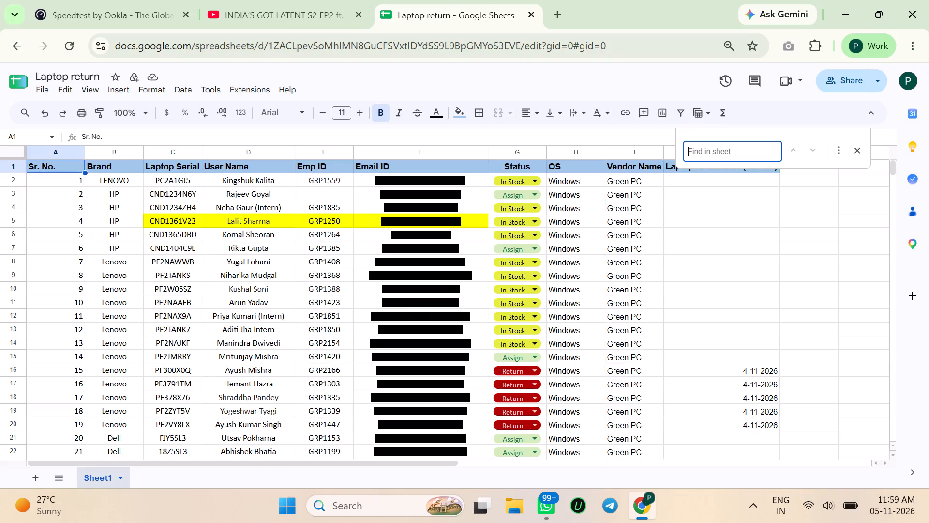
pyautogui.write('np3')
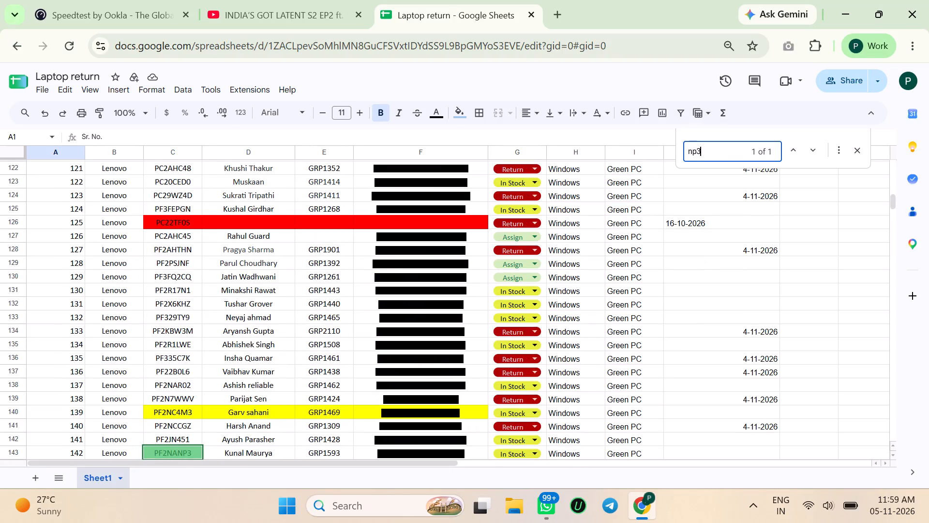
pyautogui.scroll(-1, 437, 446)
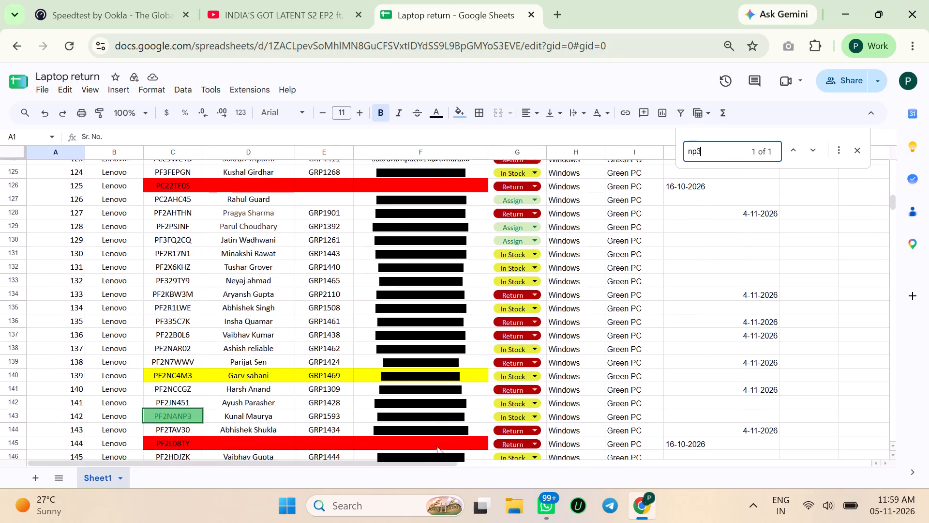
pyautogui.scroll(-1, 437, 446)
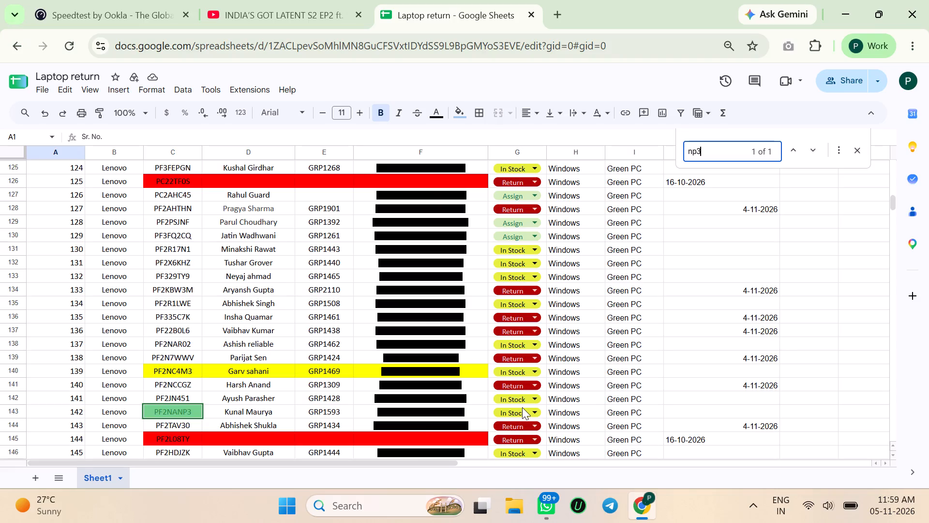
pyautogui.click(522, 407)
pyautogui.click(514, 410)
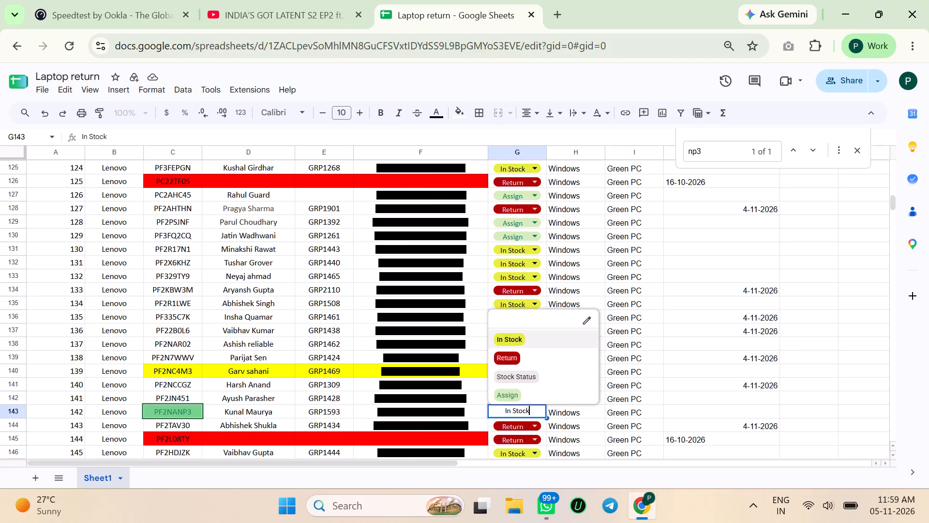
pyautogui.click(512, 353)
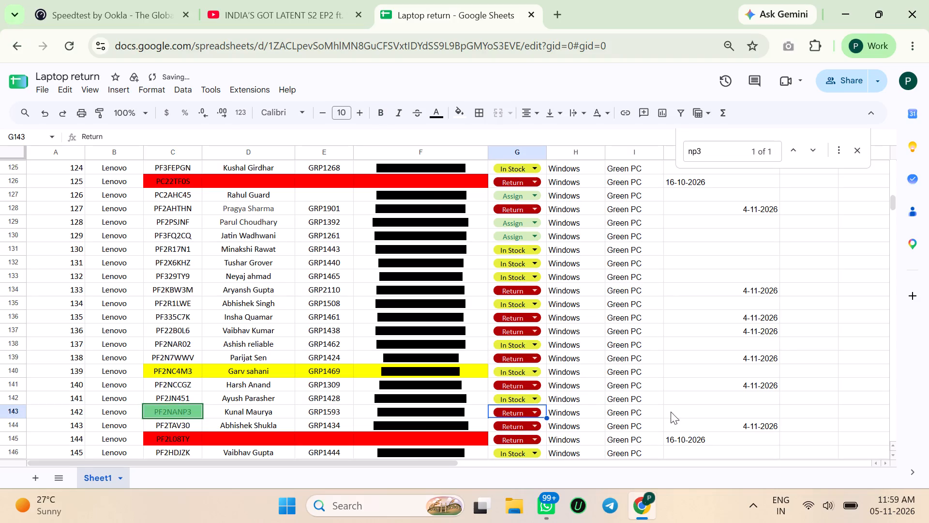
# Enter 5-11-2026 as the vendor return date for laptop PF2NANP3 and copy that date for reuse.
pyautogui.press('Right')
pyautogui.press('Right')
pyautogui.press('Right')
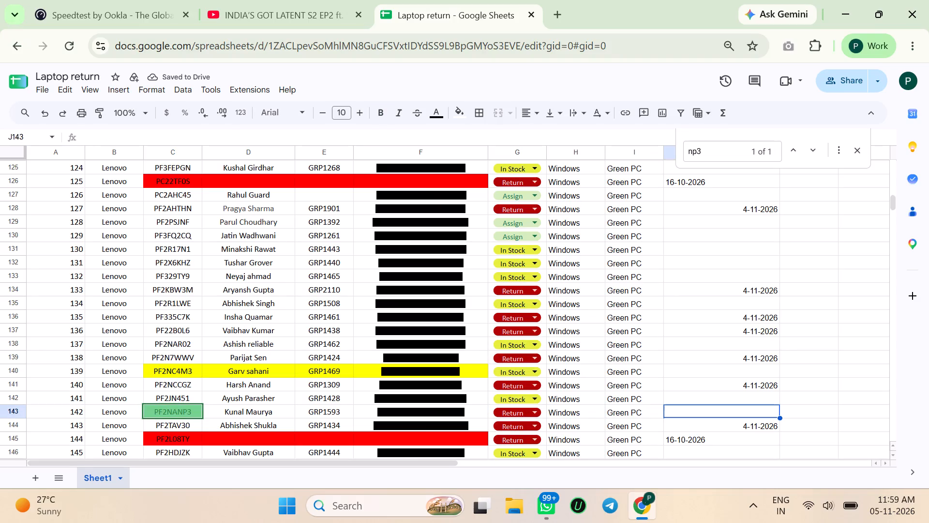
pyautogui.press('5')
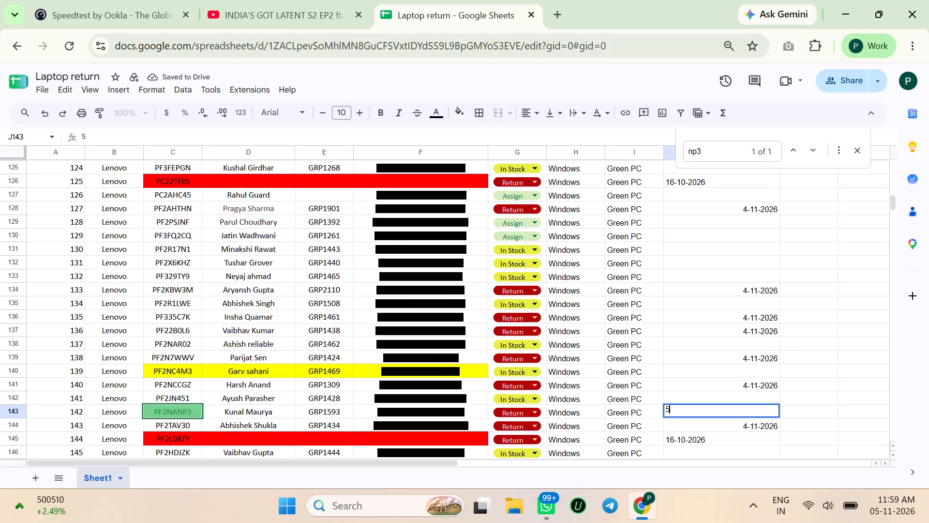
pyautogui.write('-11-')
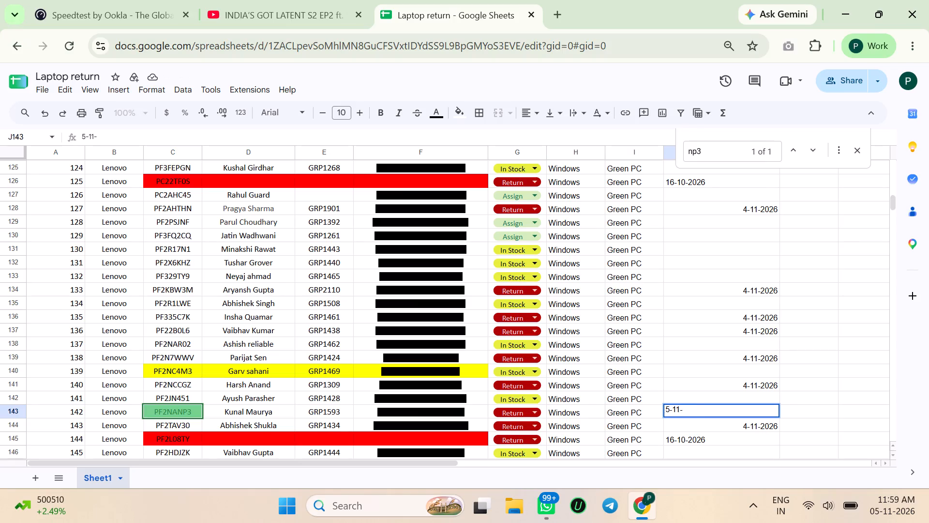
pyautogui.write('2026')
pyautogui.hotkey('ctrl', 'a')
pyautogui.hotkey('ctrl', 'c')
pyautogui.hotkey('ctrl', 'c')
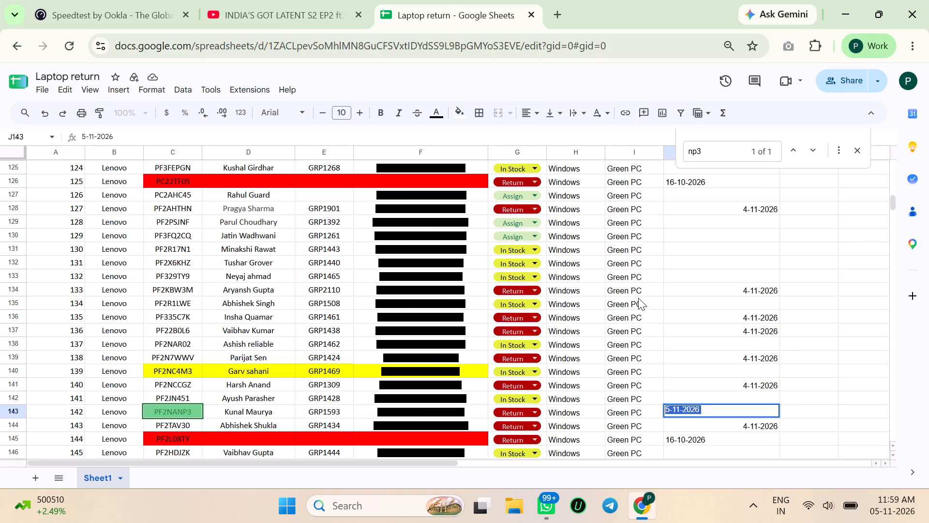
pyautogui.click(638, 298)
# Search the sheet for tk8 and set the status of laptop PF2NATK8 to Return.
pyautogui.hotkey('ctrl', 'f')
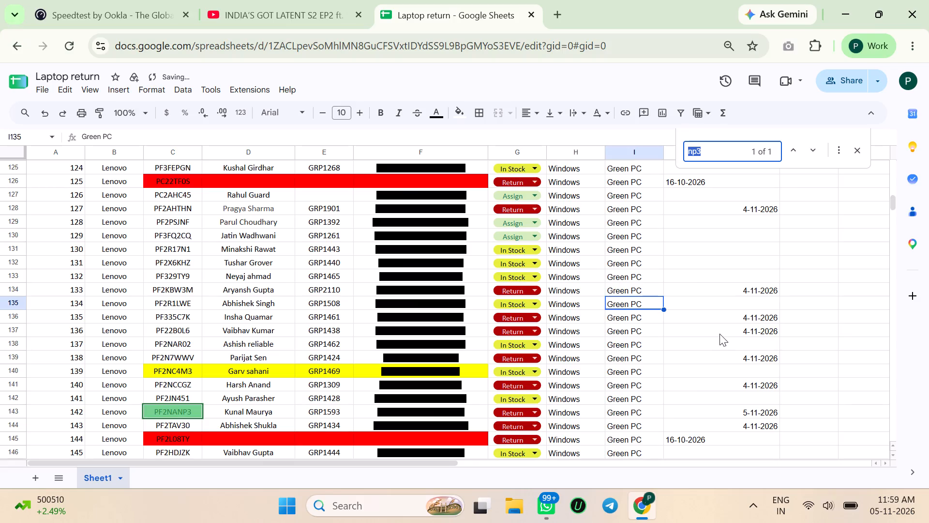
pyautogui.write('tk')
pyautogui.press('8')
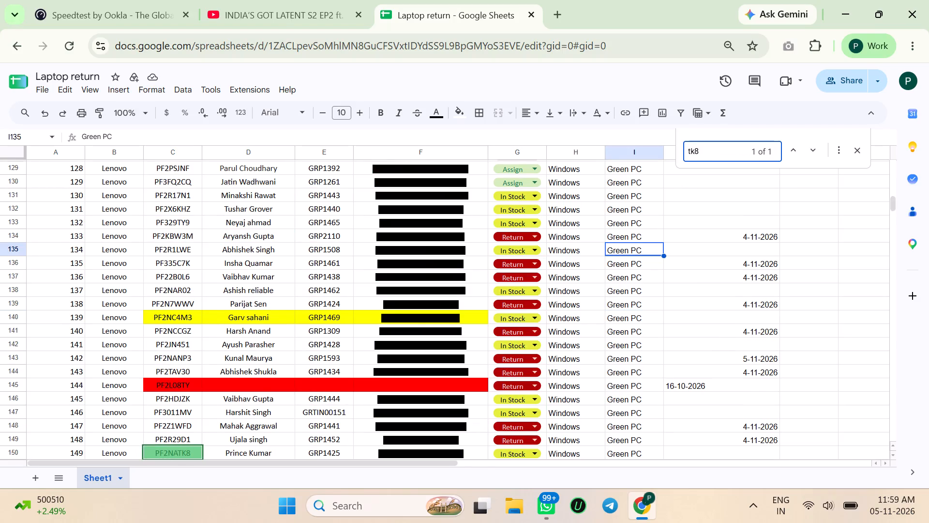
pyautogui.click(532, 451)
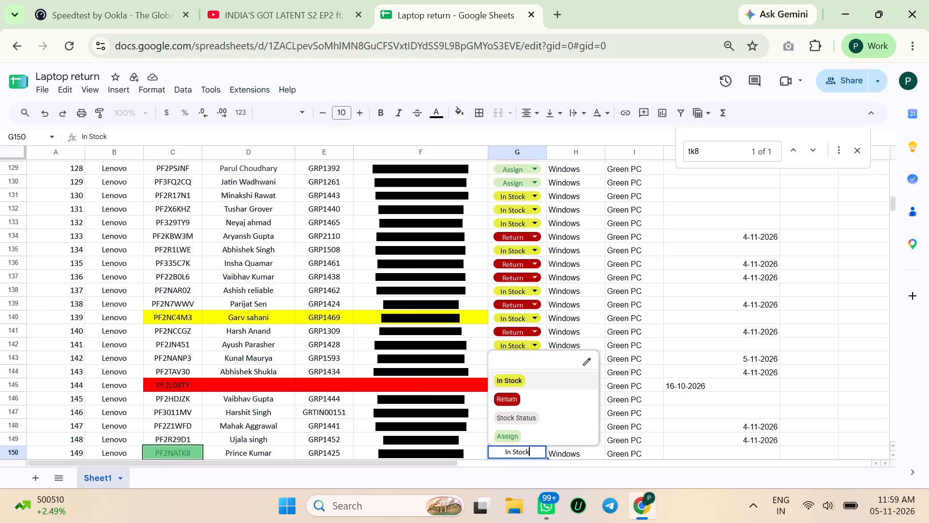
pyautogui.click(511, 398)
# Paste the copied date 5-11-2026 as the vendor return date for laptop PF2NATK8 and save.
pyautogui.press('Right')
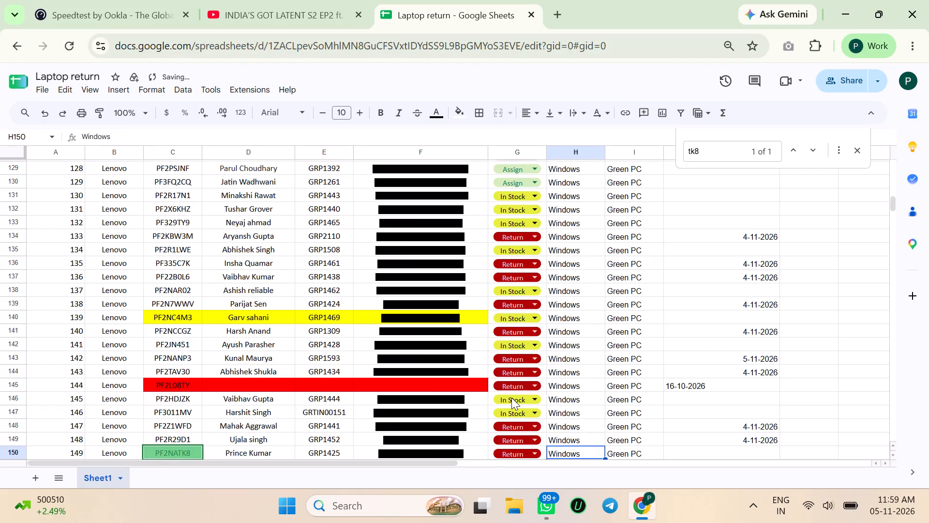
pyautogui.press('Right')
pyautogui.press('Right')
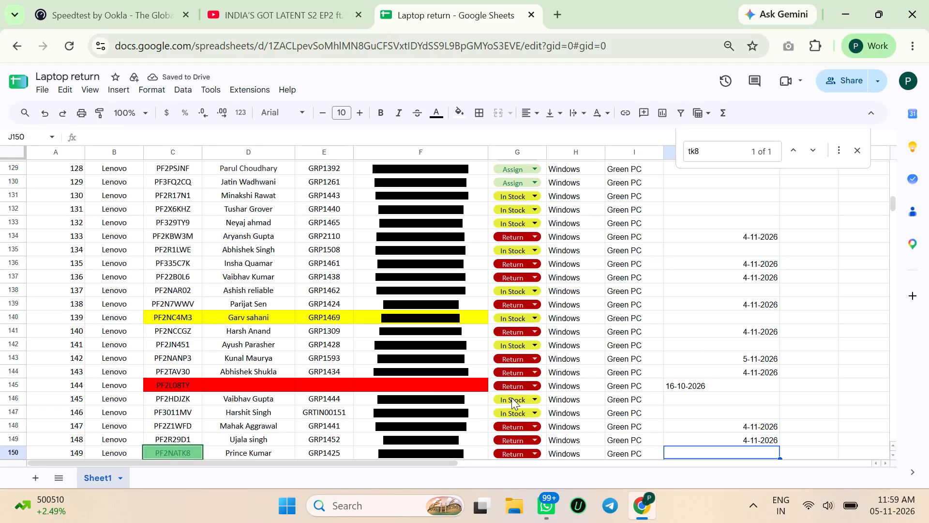
pyautogui.hotkey('ctrl', 'v')
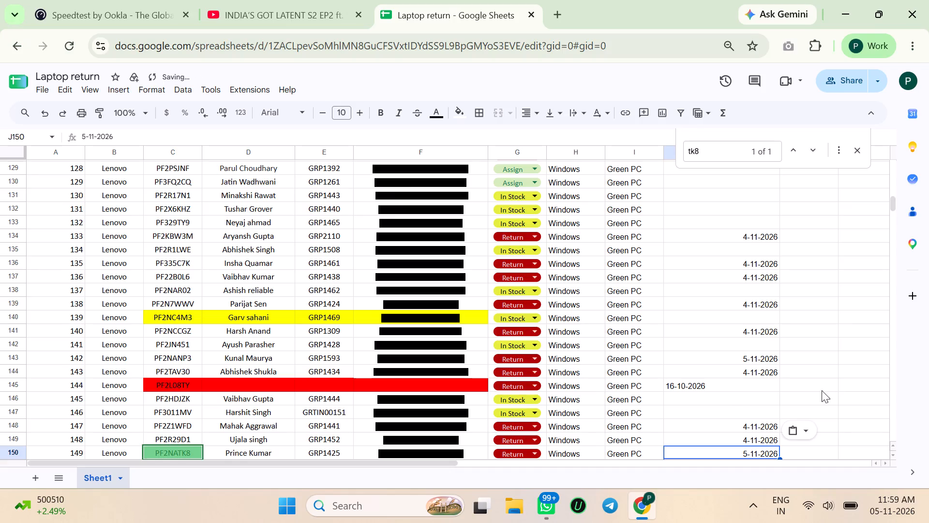
pyautogui.click(845, 395)
pyautogui.hotkey('ctrl', 's')
pyautogui.hotkey('ctrl', 's')
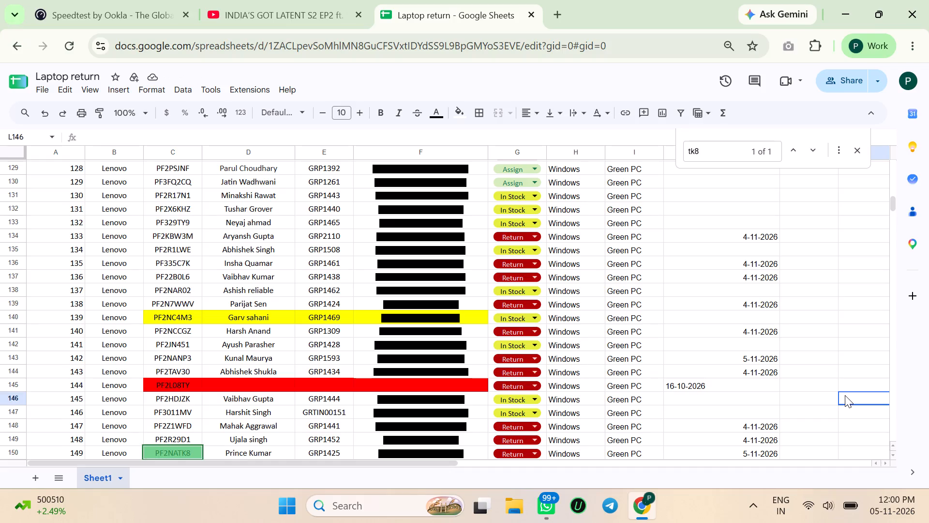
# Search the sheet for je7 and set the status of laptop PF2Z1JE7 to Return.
pyautogui.press('BackSpace')
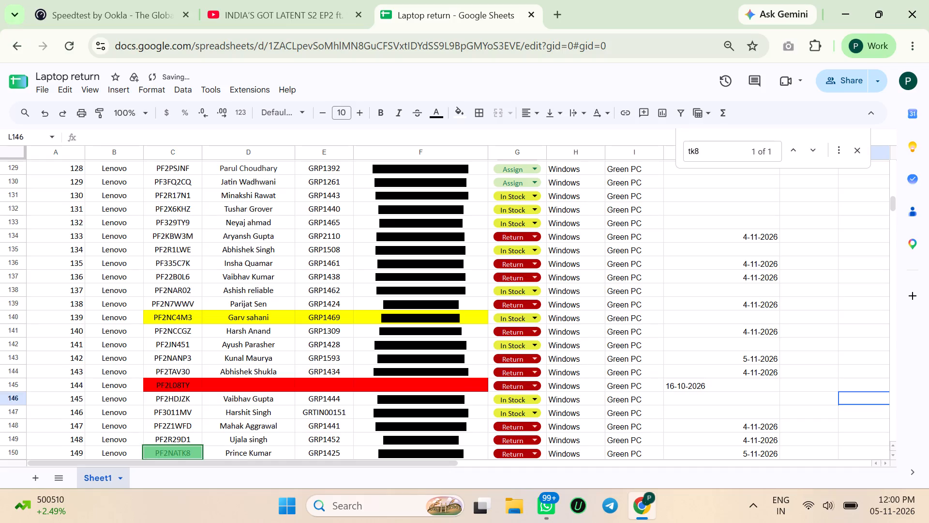
pyautogui.press('BackSpace')
pyautogui.hotkey('ctrl', 'f')
pyautogui.press('BackSpace')
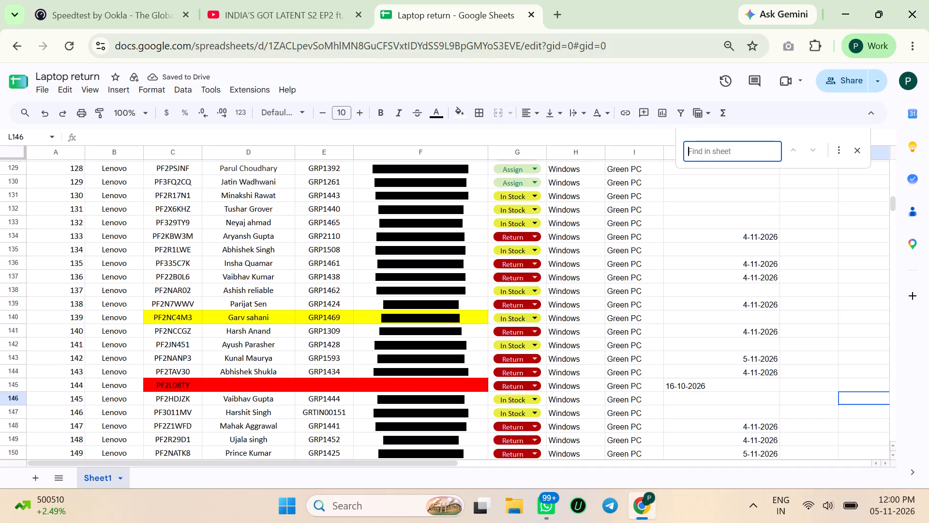
pyautogui.write('je')
pyautogui.press('7')
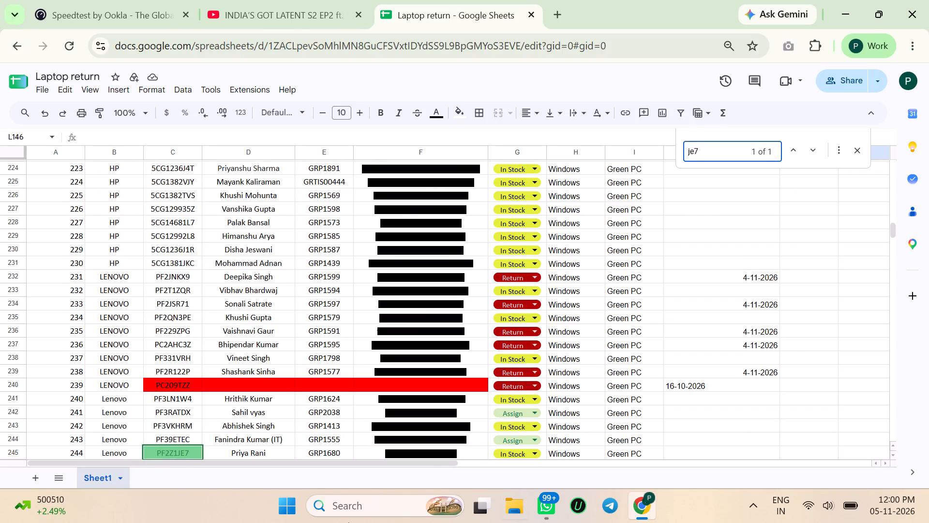
pyautogui.click(524, 453)
pyautogui.click(509, 396)
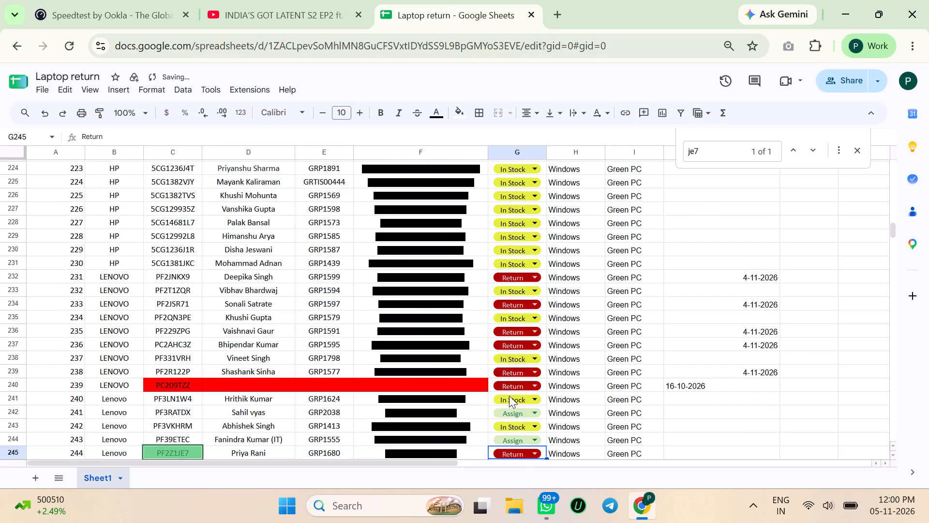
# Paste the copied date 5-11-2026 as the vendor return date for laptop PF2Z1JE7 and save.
pyautogui.click(735, 451)
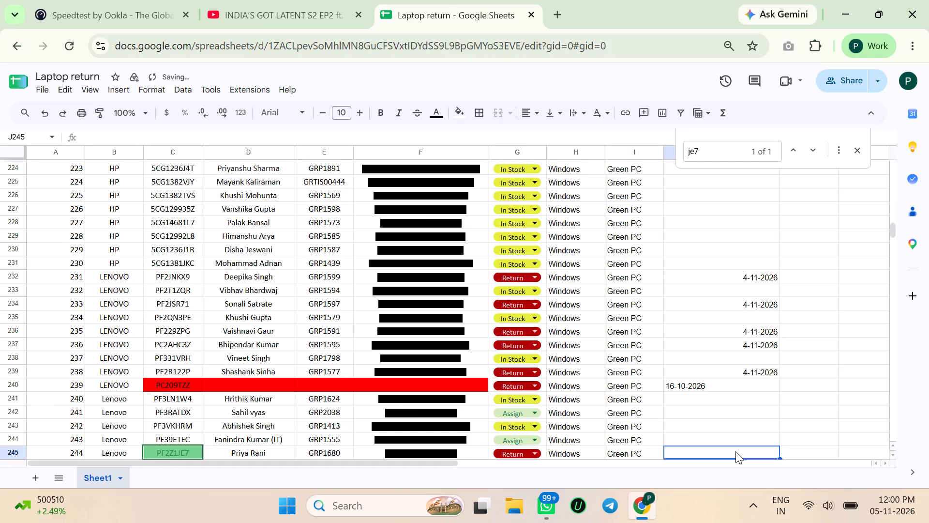
pyautogui.hotkey('ctrl', 'v')
pyautogui.hotkey('ctrl', 's')
pyautogui.hotkey('ctrl', 's')
pyautogui.hotkey('ctrl', 's')
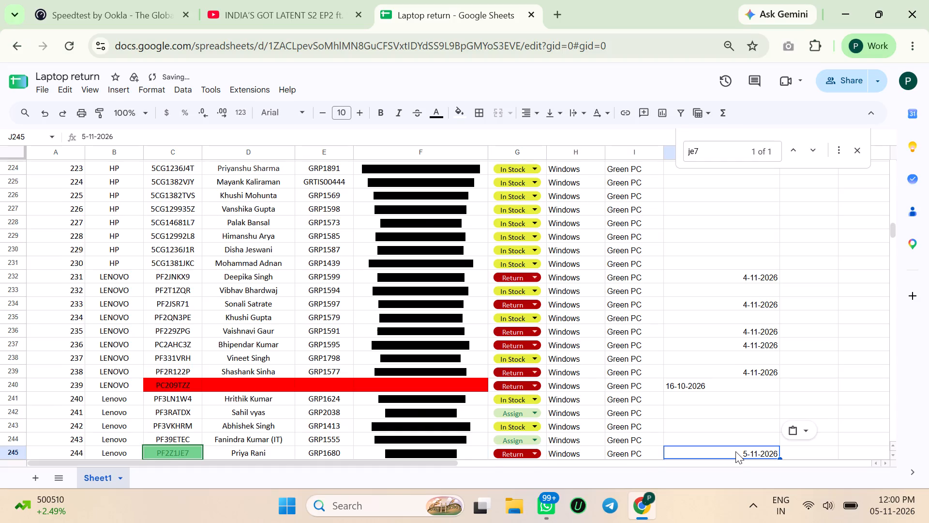
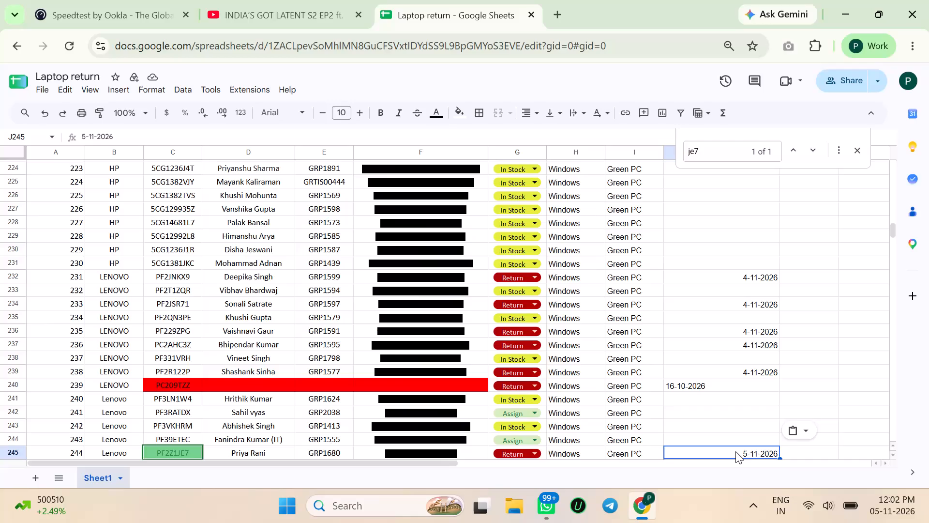
# Search the sheet for e6q and set the status of laptop PF3RBE6Q to Return.
pyautogui.hotkey('ctrl', 'f')
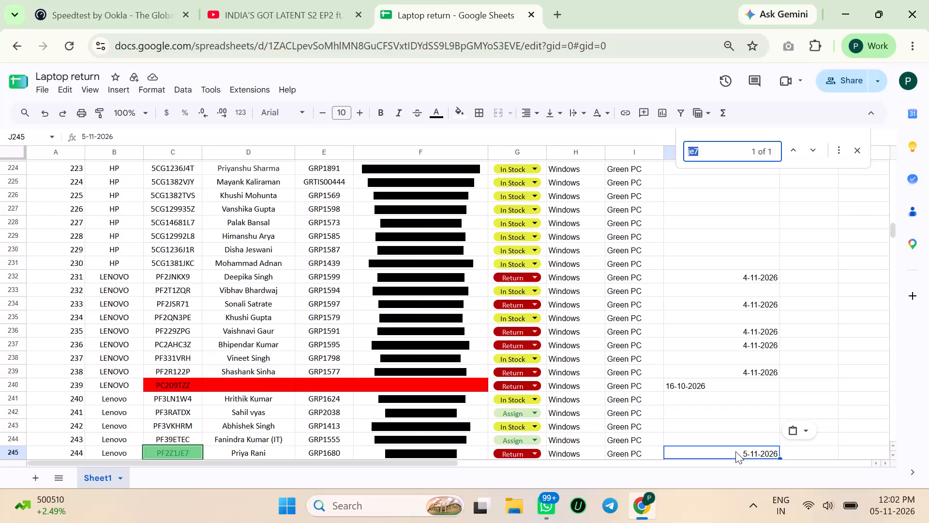
pyautogui.write('e6q')
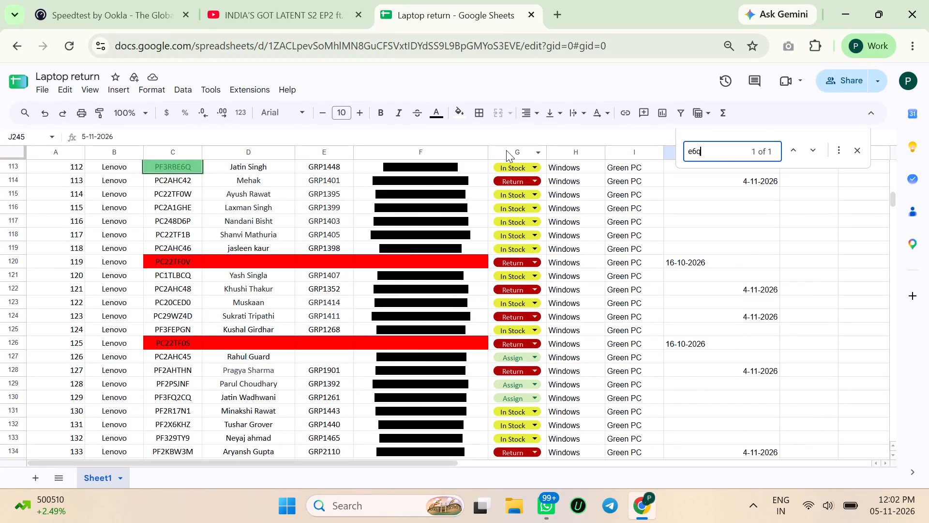
pyautogui.click(509, 170)
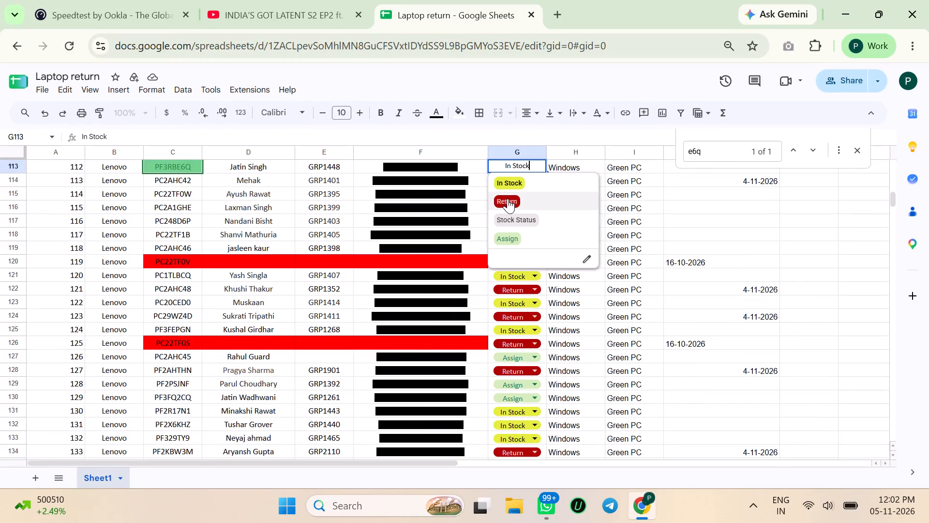
pyautogui.click(508, 199)
# Paste the copied date 5-11-2026 as the vendor return date for laptop PF3RBE6Q, save, and close the search.
pyautogui.click(671, 165)
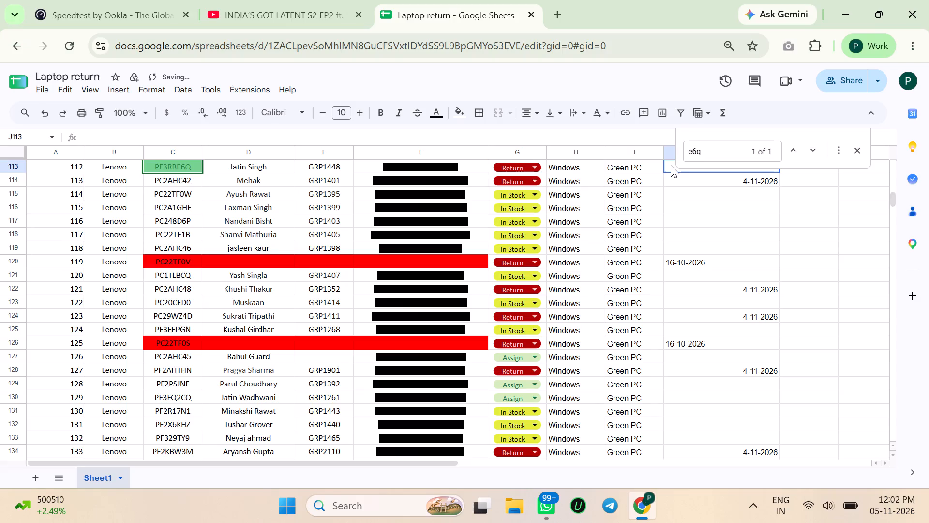
pyautogui.hotkey('ctrl', 'v')
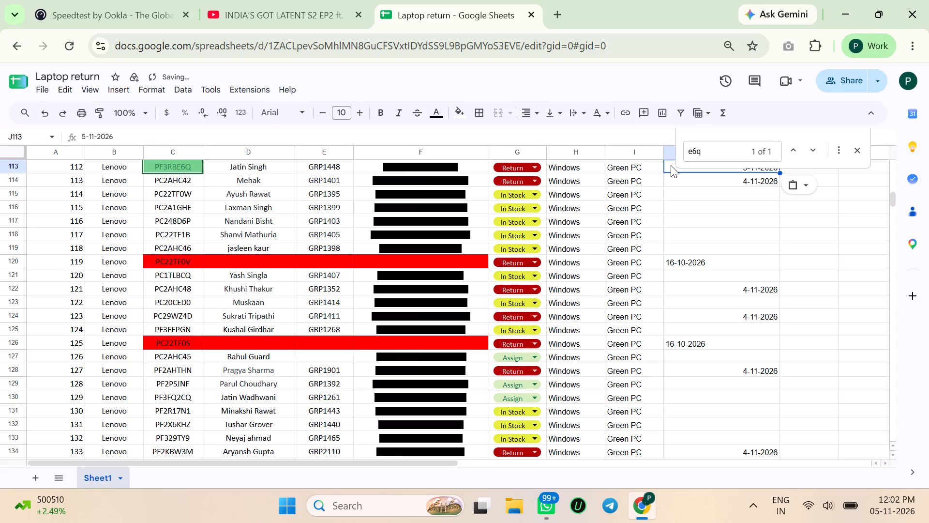
pyautogui.hotkey('ctrl', 's')
pyautogui.hotkey('ctrl', 's')
pyautogui.hotkey('ctrl', 's')
pyautogui.hotkey('ctrl', 's')
pyautogui.hotkey('ctrl', 's')
pyautogui.hotkey('ctrl', 's')
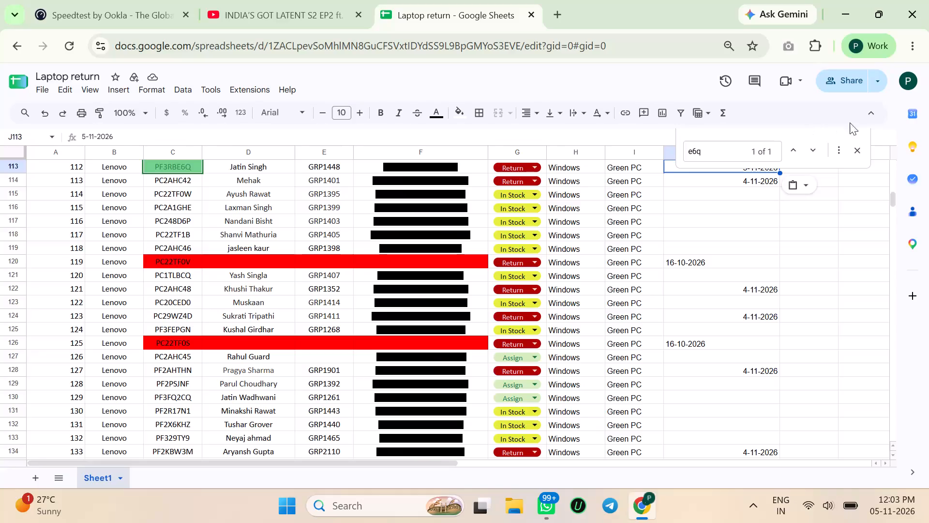
pyautogui.click(857, 146)
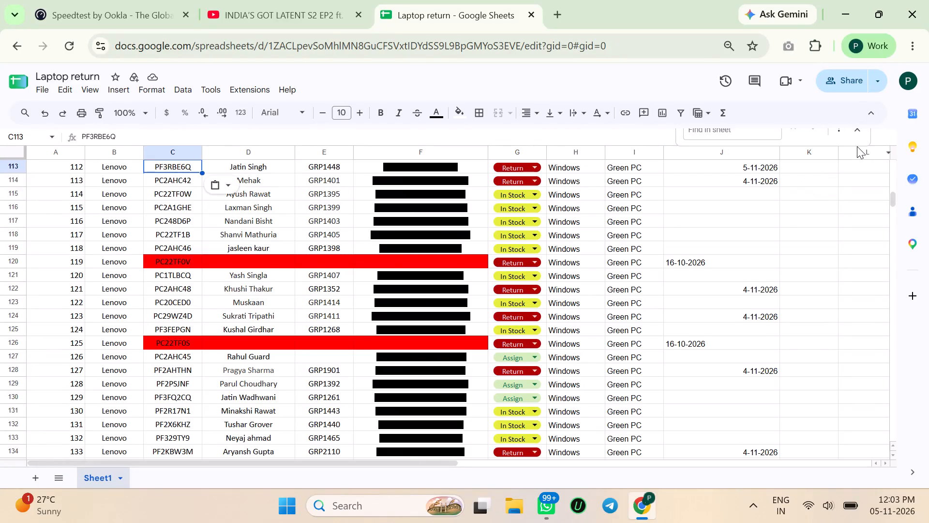
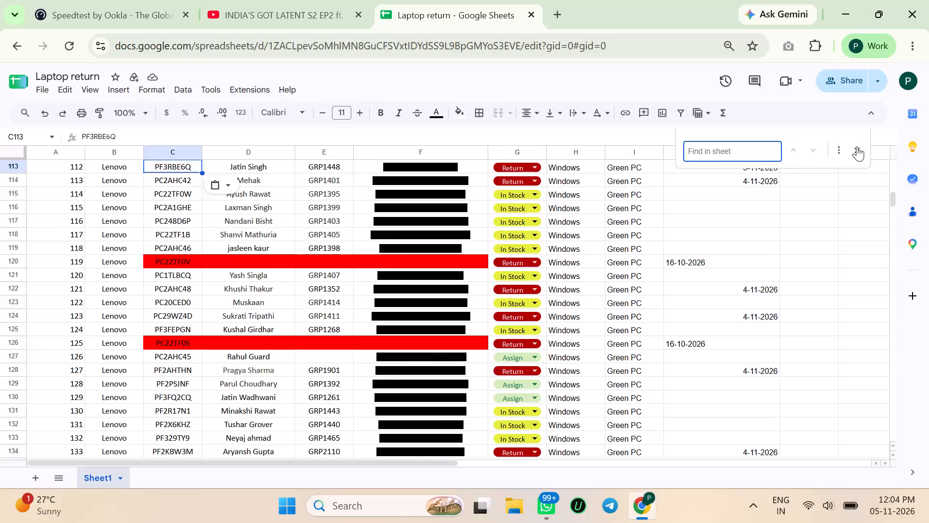
# Search the sheet for y13 and set the status of laptop PF3RKY13 to Return.
pyautogui.write('y13')
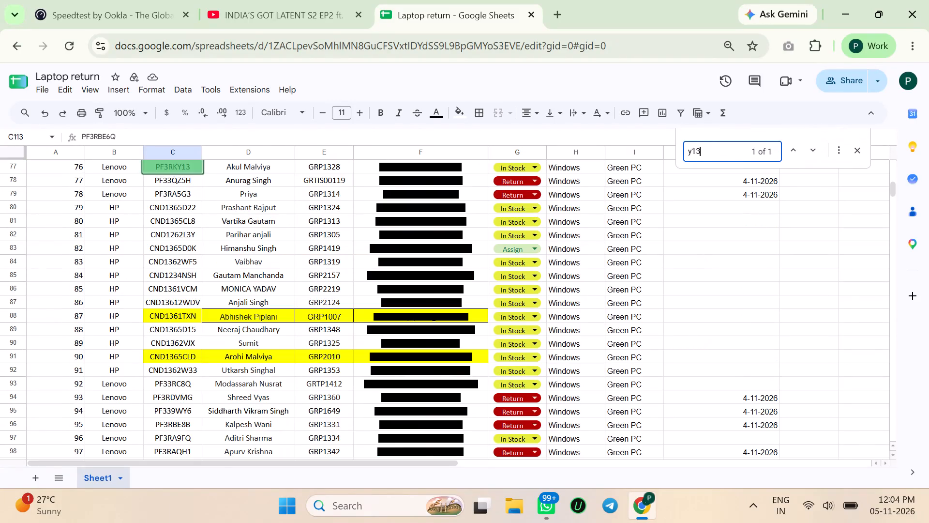
pyautogui.click(529, 165)
pyautogui.click(512, 200)
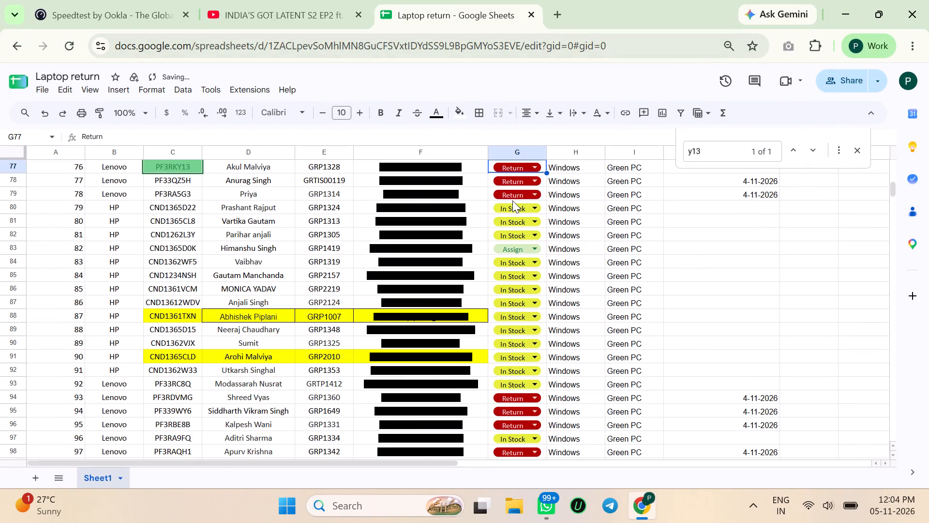
# Paste the copied date 5-11-2026 as the vendor return date for laptop PF3RKY13.
pyautogui.click(667, 168)
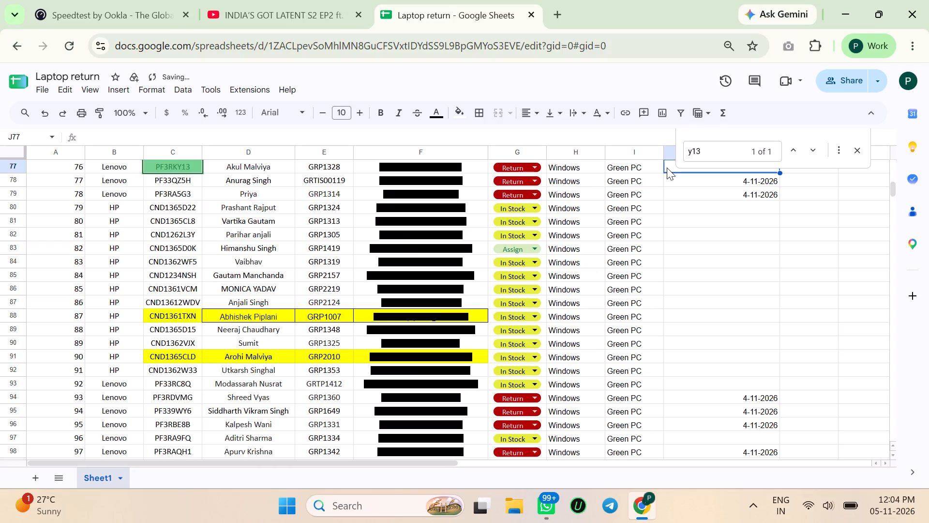
pyautogui.hotkey('ctrl', 'v')
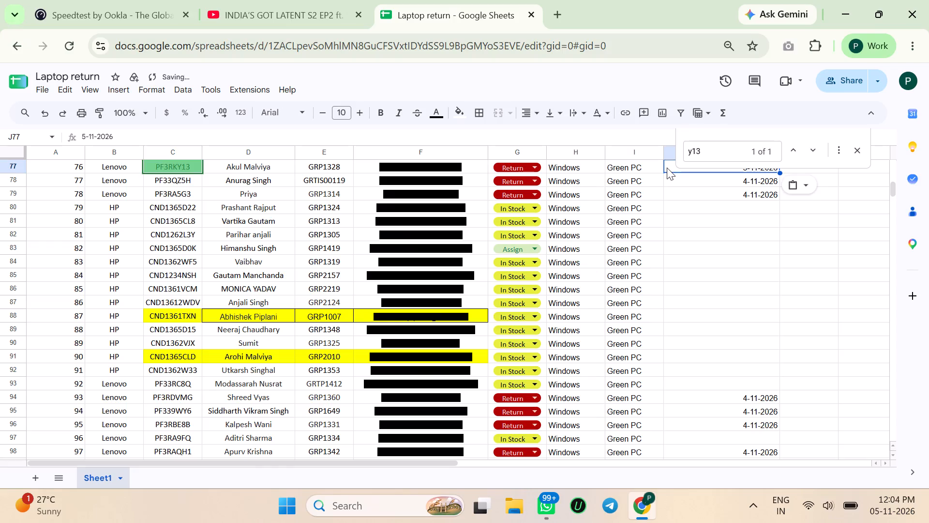
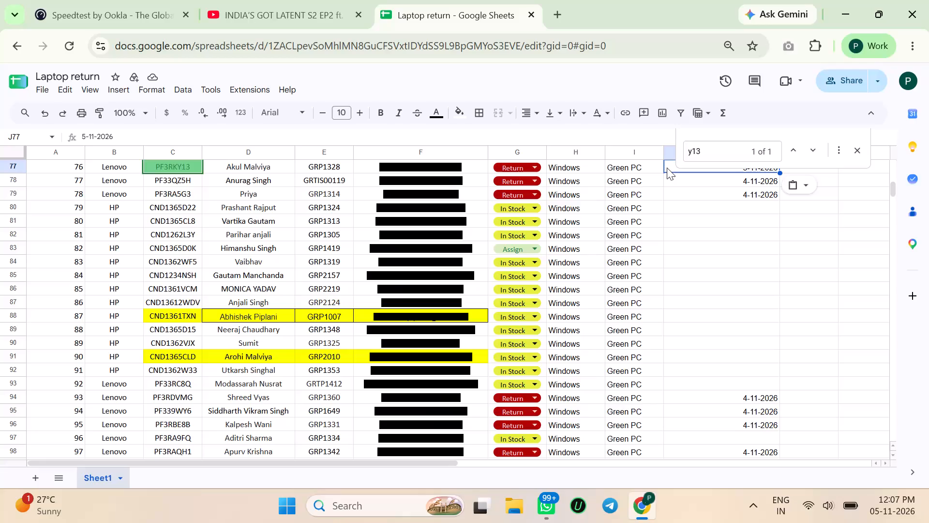
# Search the sheet for the laptop serial ending in tpy.
pyautogui.hotkey('ctrl', 'f')
pyautogui.write('tp')
pyautogui.press('y')
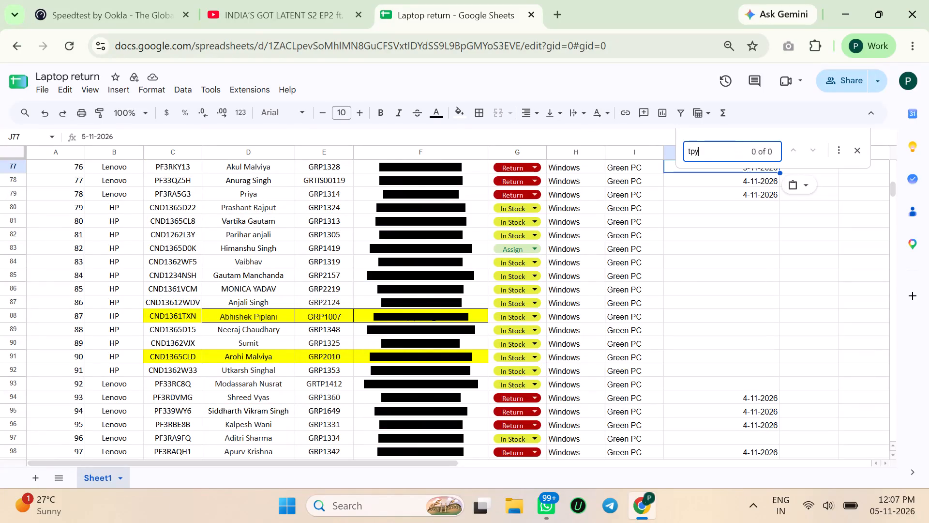
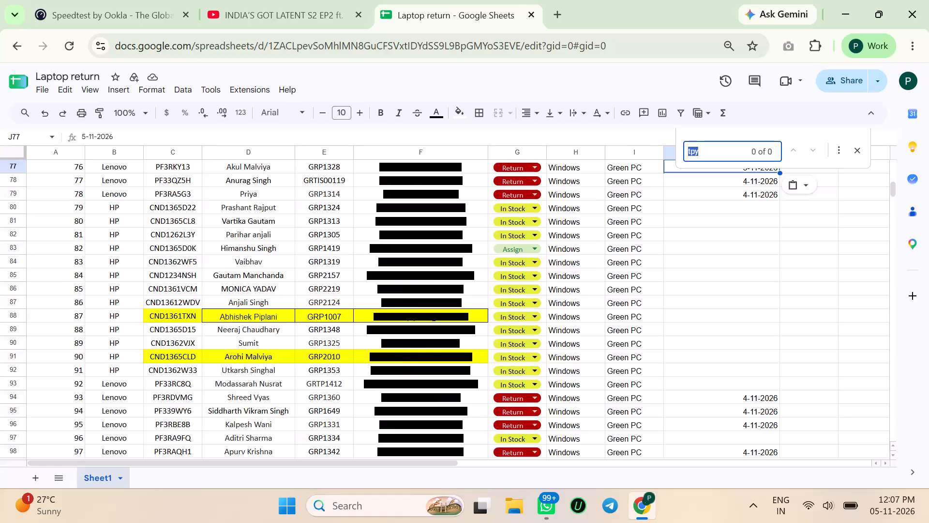
# Find the laptop with serial ending in 0ht, set its status to Return and enter return date 5-11-2026.
pyautogui.press('BackSpace')
pyautogui.write('0ht')
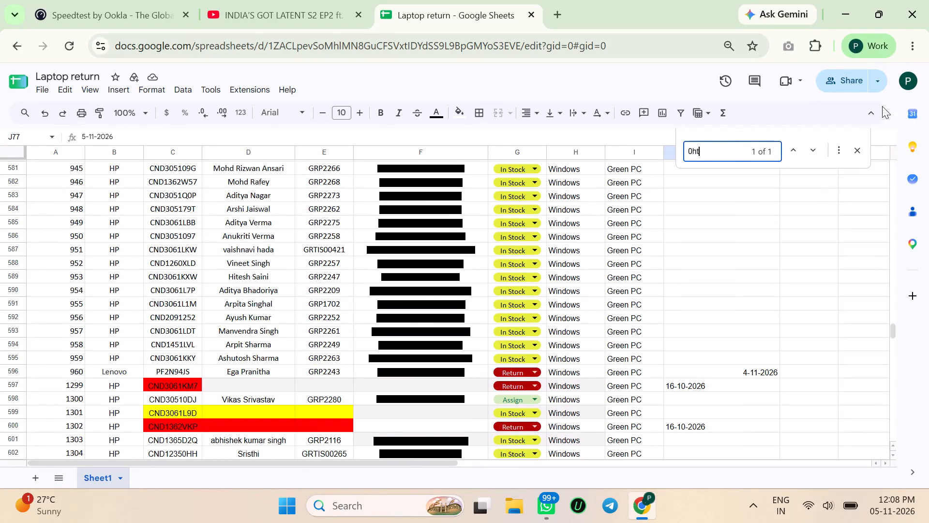
pyautogui.click(813, 151)
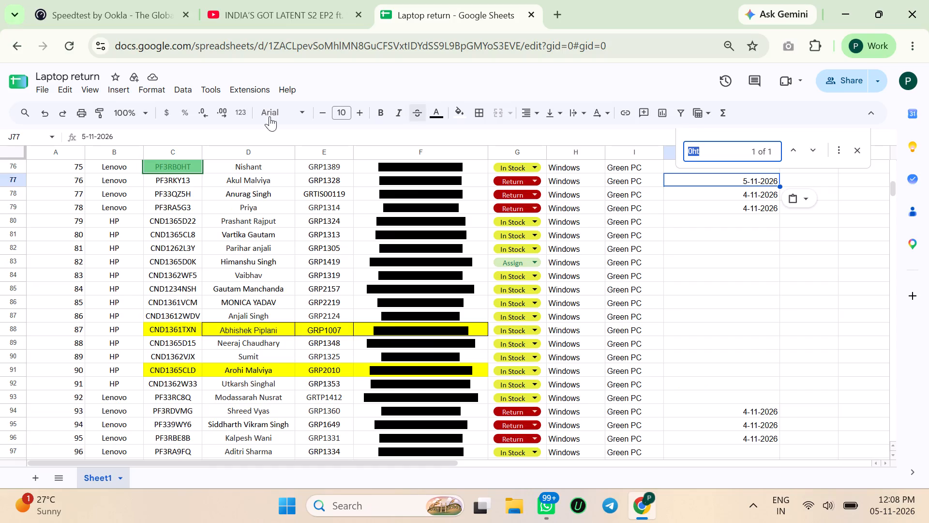
pyautogui.click(525, 168)
pyautogui.click(507, 202)
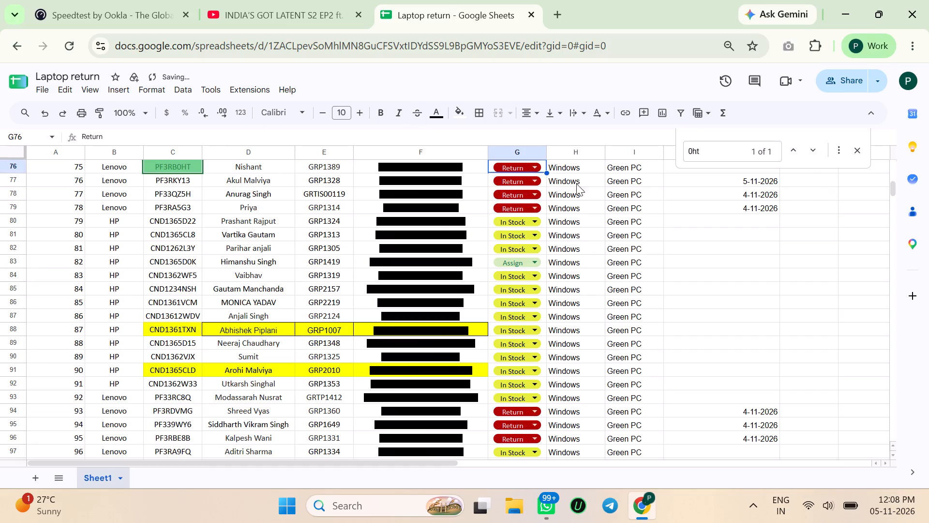
pyautogui.click(672, 167)
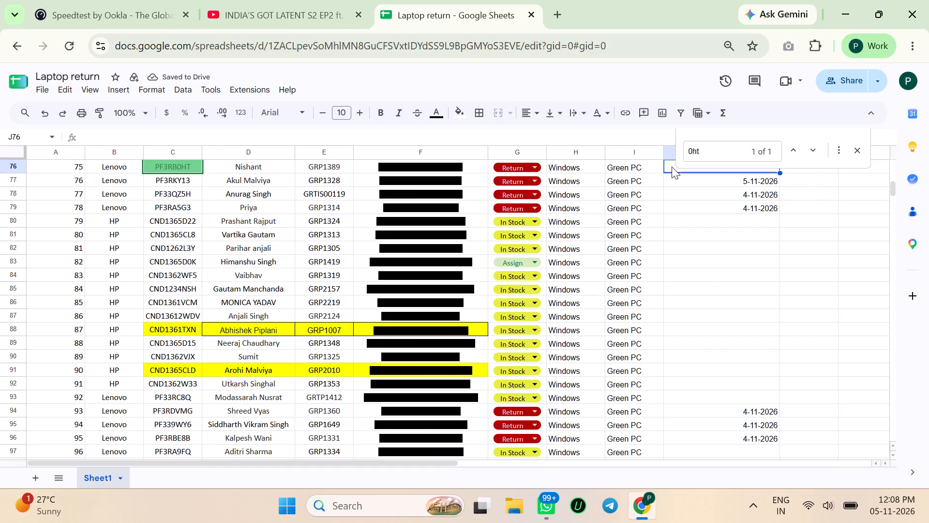
pyautogui.hotkey('ctrl', 'v')
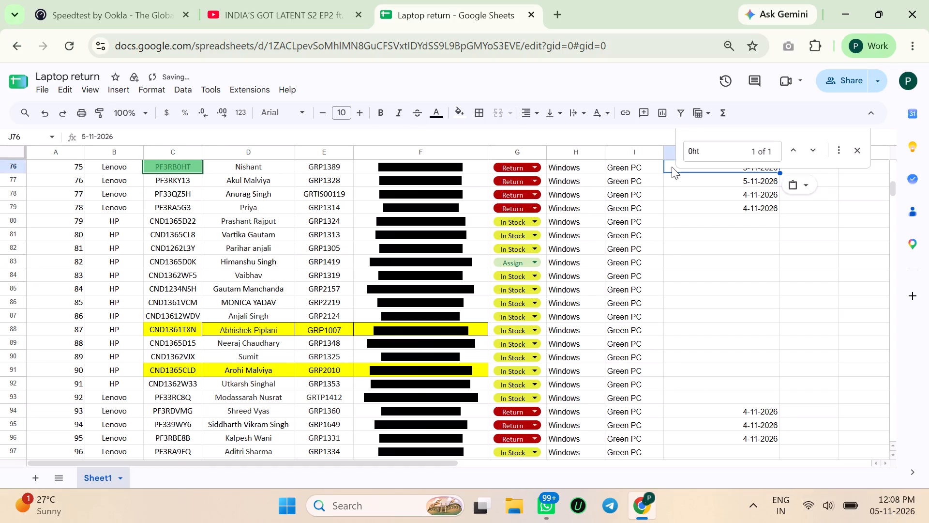
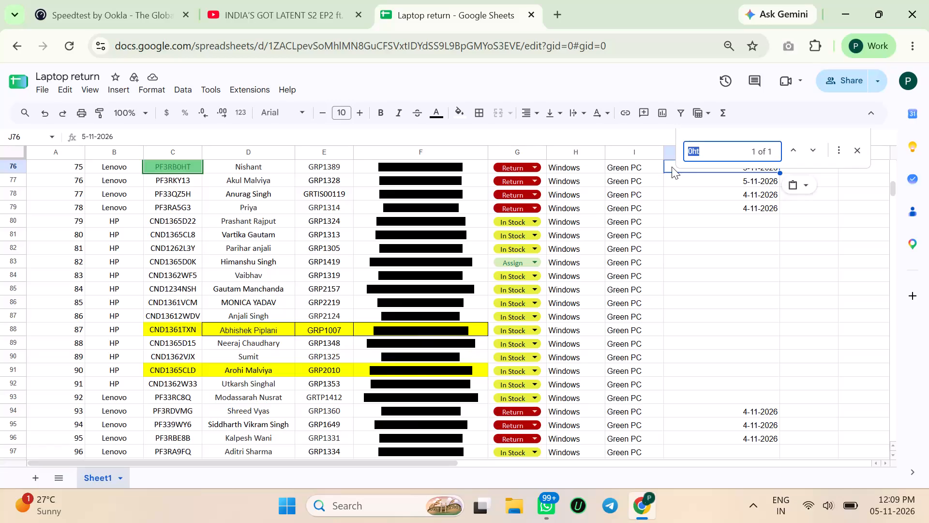
# Find the laptop with serial ending in pgg, set its status to Return and enter return date 5-11-2026.
pyautogui.press('BackSpace')
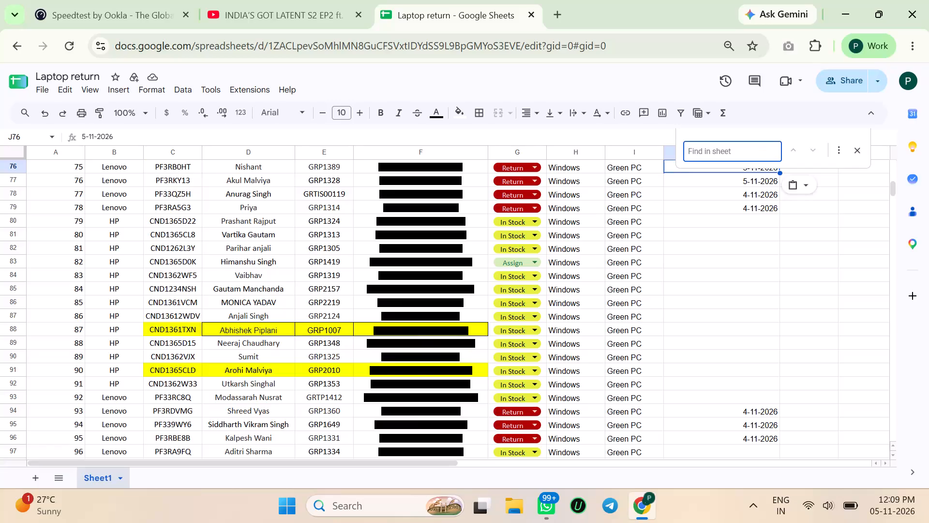
pyautogui.write('pgg')
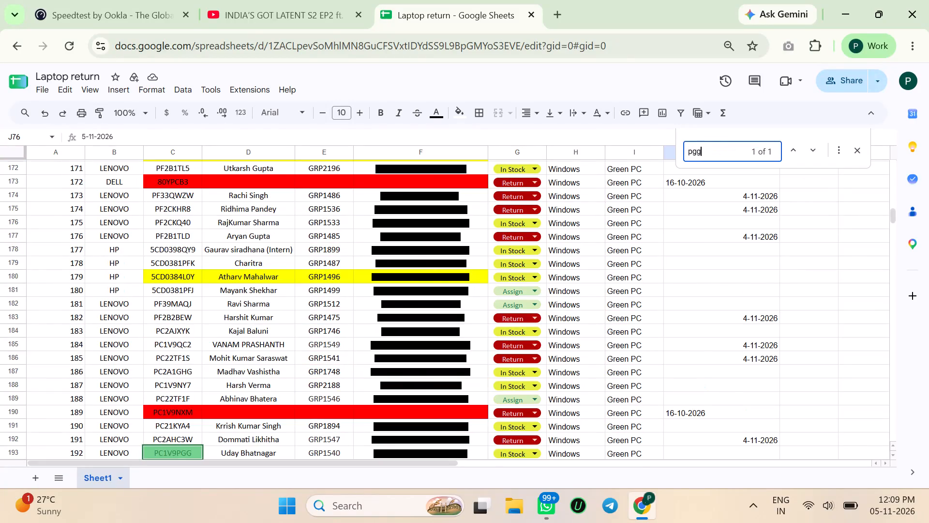
pyautogui.click(537, 453)
pyautogui.click(510, 397)
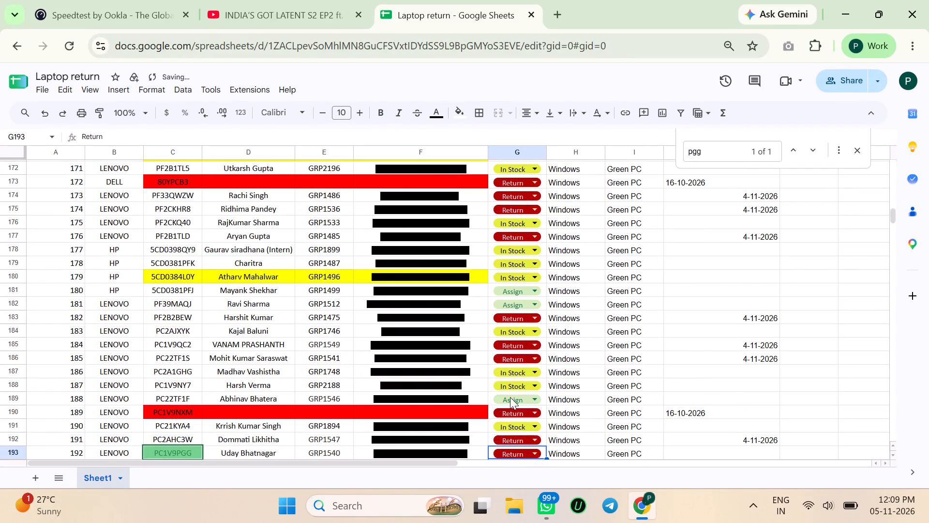
pyautogui.click(714, 452)
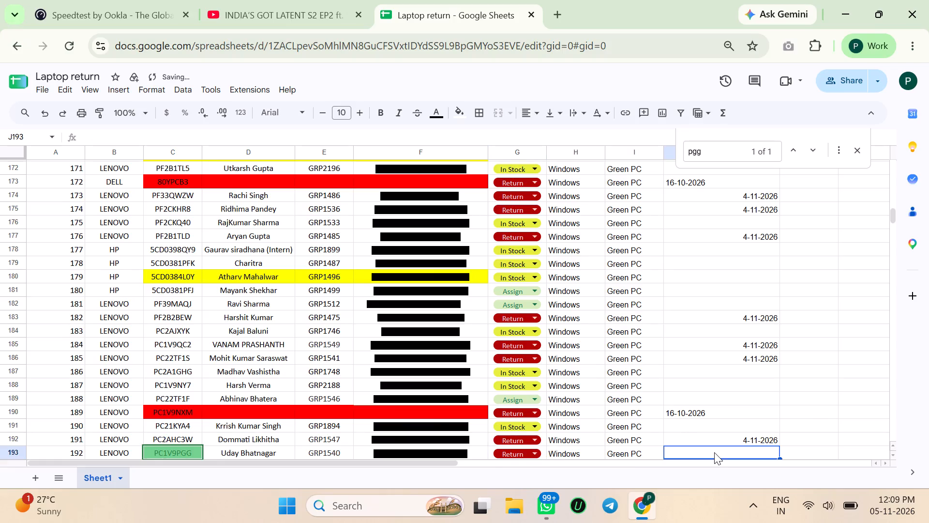
pyautogui.hotkey('ctrl', 'v')
pyautogui.hotkey('ctrl', 's')
pyautogui.hotkey('ctrl', 's')
pyautogui.hotkey('ctrl', 's')
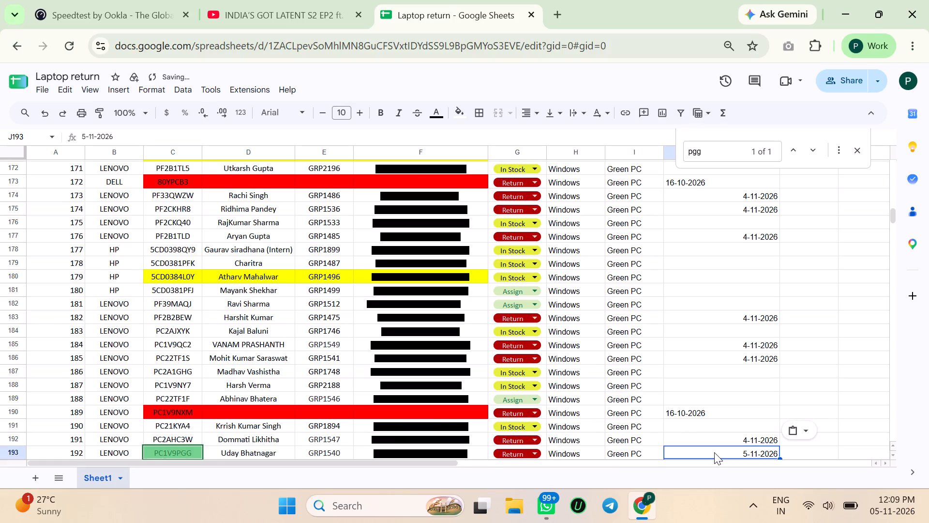
pyautogui.hotkey('ctrl', 's')
pyautogui.hotkey('ctrl', 's')
pyautogui.hotkey('ctrl', 's')
pyautogui.hotkey('ctrl', 's')
pyautogui.hotkey('ctrl', 's')
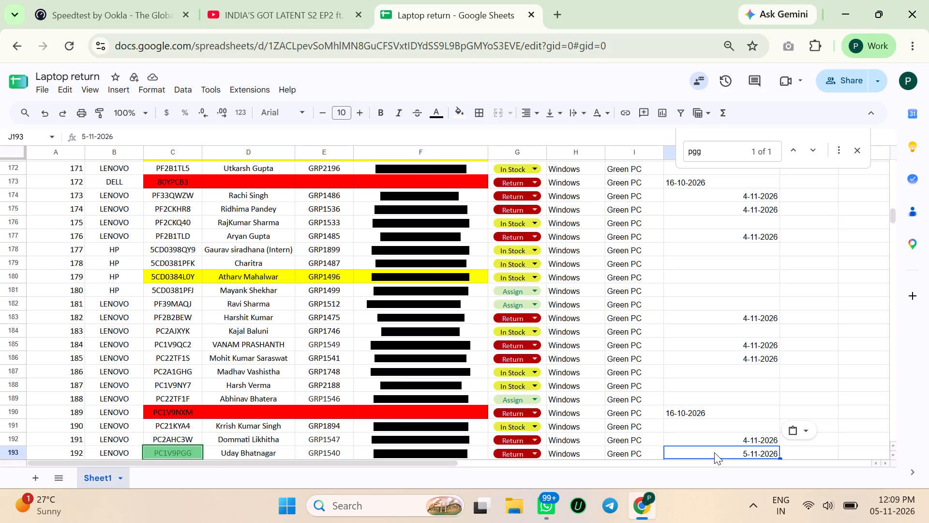
# Find the laptop with serial ending in gj5, set its status to Return and enter return date 5-11-2026.
pyautogui.hotkey('ctrl', 'f')
pyautogui.write('gj5')
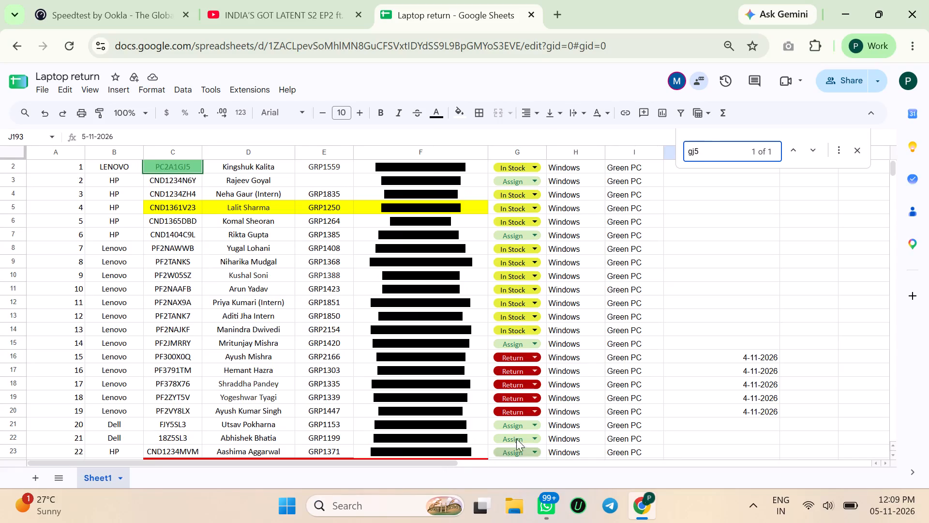
pyautogui.click(530, 167)
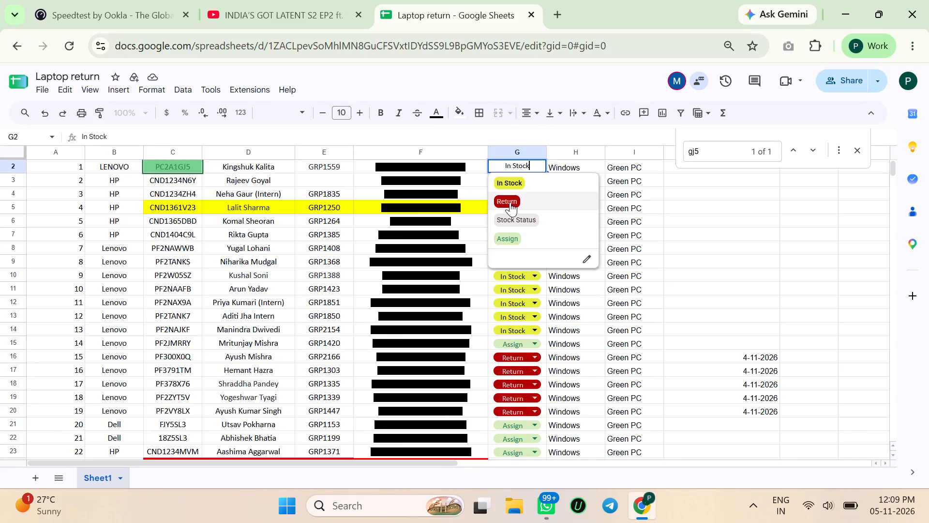
pyautogui.click(510, 202)
pyautogui.click(673, 171)
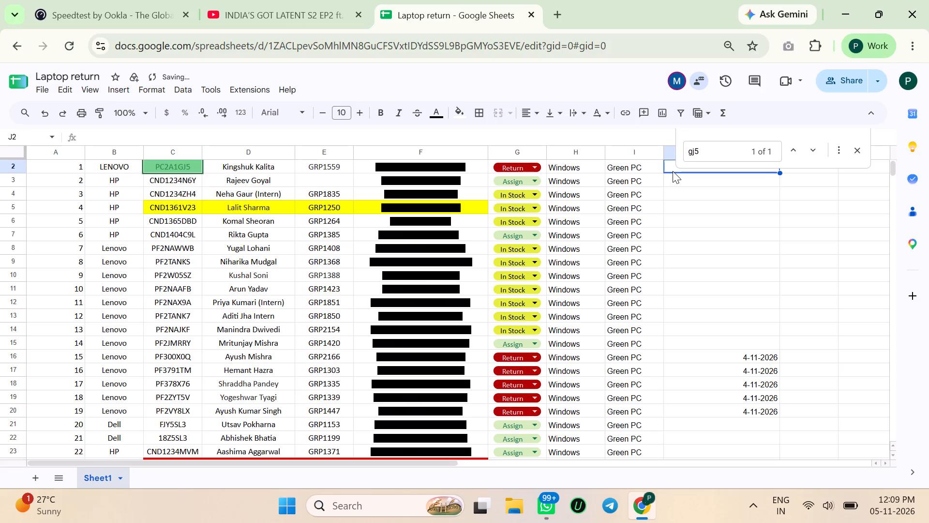
pyautogui.hotkey('ctrl', 'v')
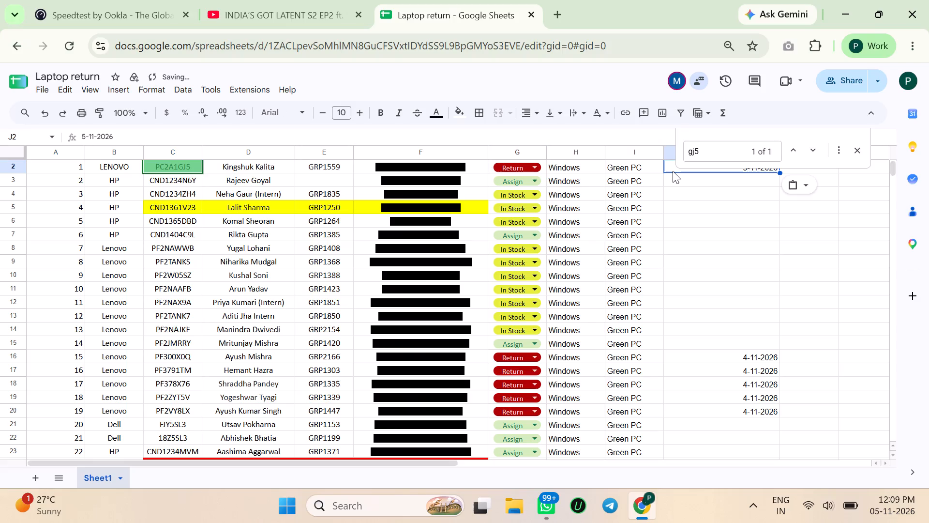
pyautogui.hotkey('ctrl', 's')
pyautogui.hotkey('ctrl', 's')
pyautogui.hotkey('ctrl', 's')
pyautogui.hotkey('ctrl', 's')
pyautogui.hotkey('ctrl', 's')
pyautogui.hotkey('ctrl', 's')
pyautogui.hotkey('ctrl', 's')
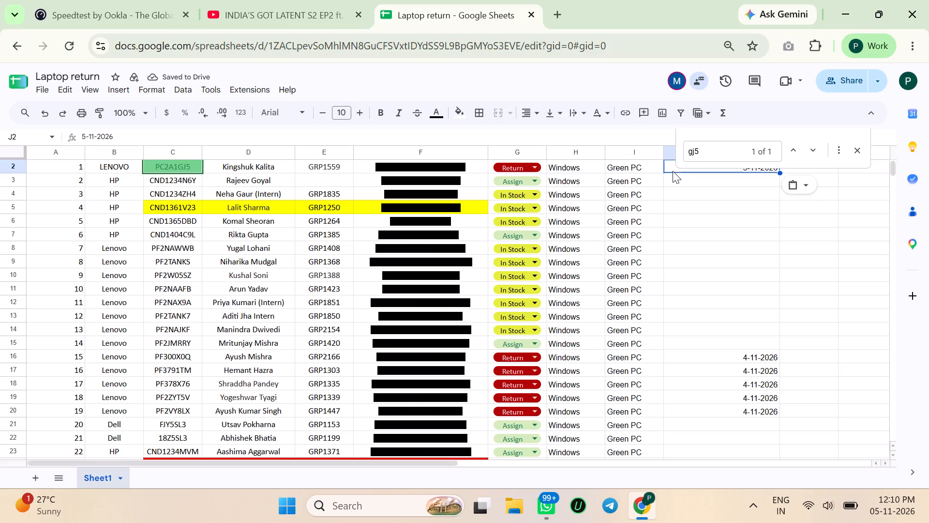
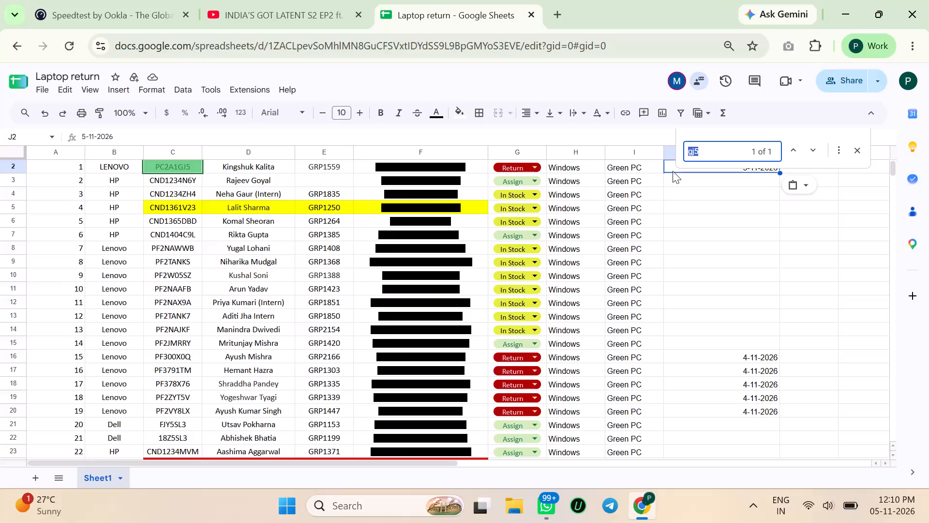
# Find the laptop with serial ending in qgs, set its status to Return, enter return date 5-11-2026 and save.
pyautogui.press('BackSpace')
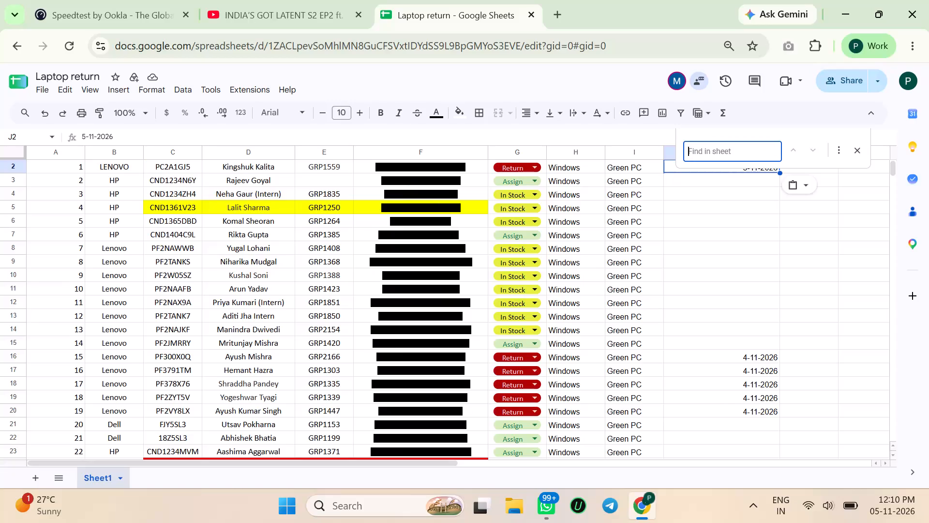
pyautogui.write('qg')
pyautogui.press('s')
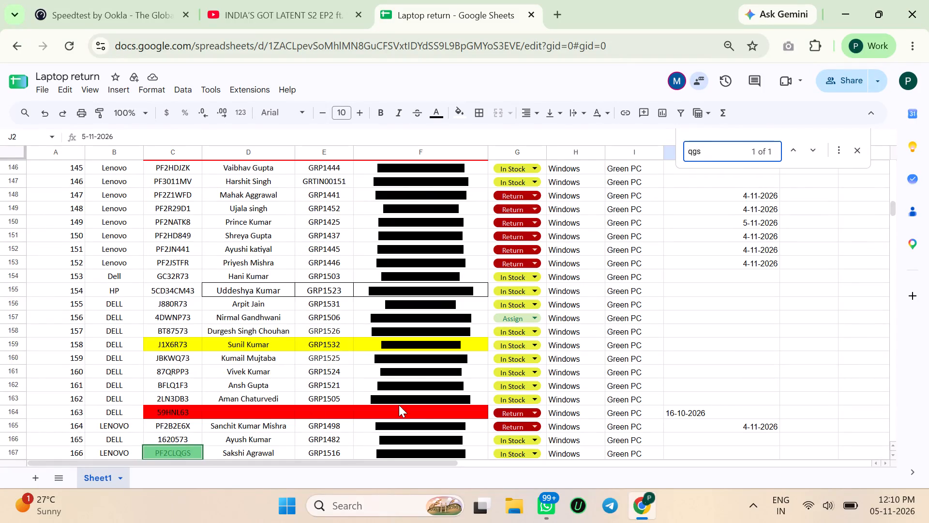
pyautogui.click(514, 453)
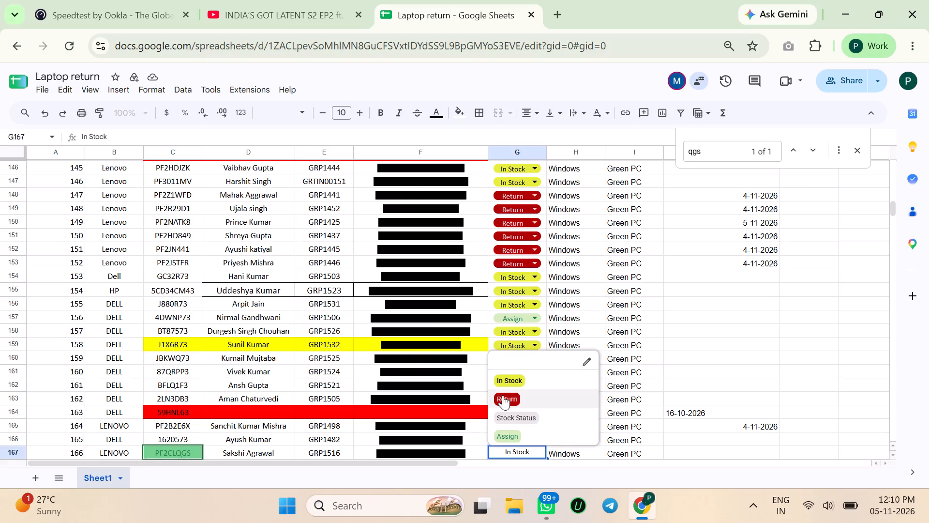
pyautogui.click(503, 393)
pyautogui.click(703, 450)
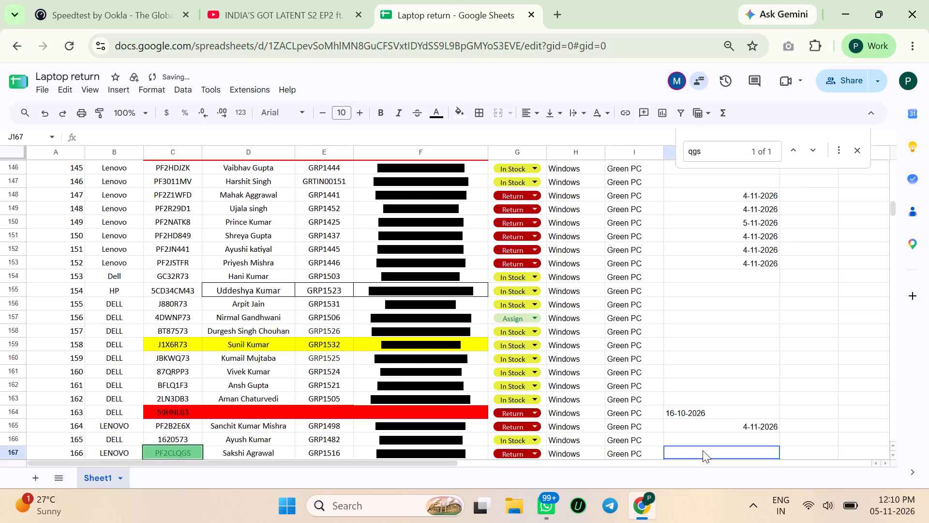
pyautogui.hotkey('ctrl', 'v')
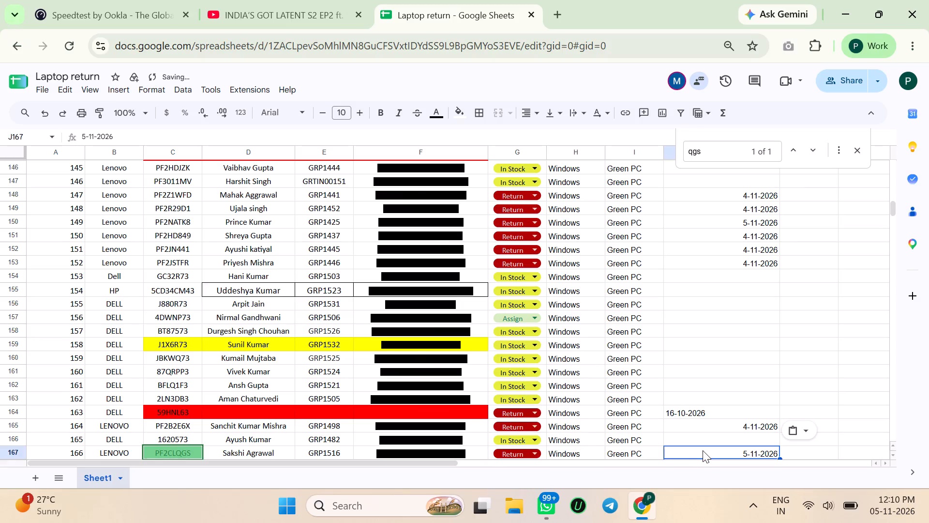
pyautogui.hotkey('ctrl', 's')
pyautogui.hotkey('ctrl', 's')
pyautogui.hotkey('ctrl', 's')
pyautogui.hotkey('ctrl', 's')
pyautogui.hotkey('ctrl', 's')
pyautogui.hotkey('ctrl', 's')
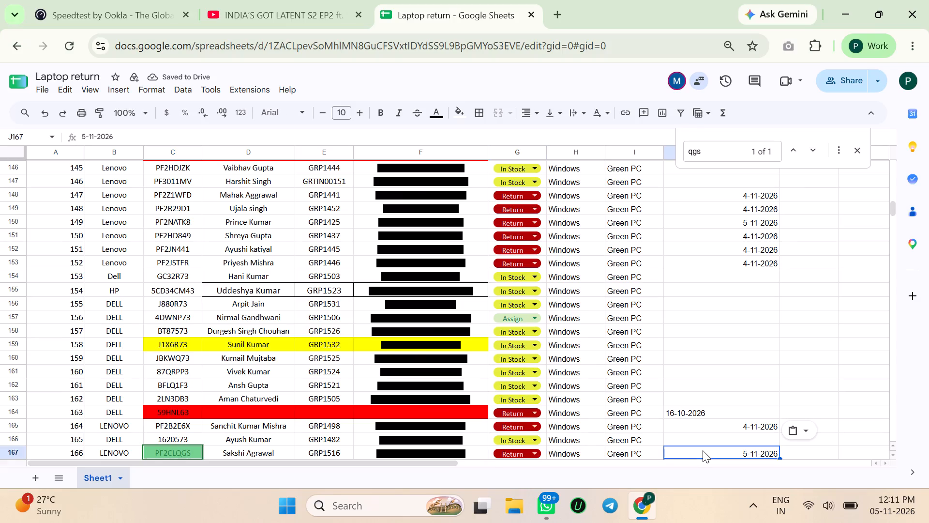
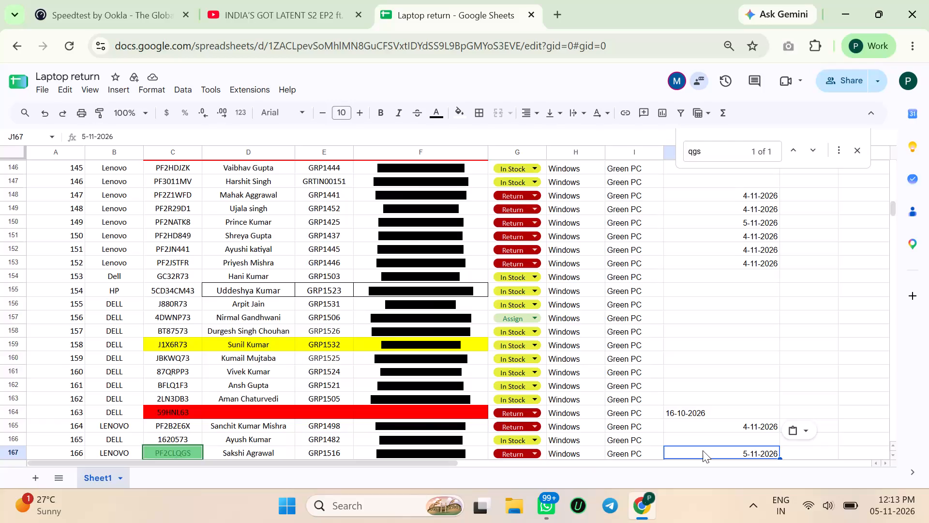
# Find the laptop with serial ending in lwe, set its status to Return, enter return date 5-11-2026 and save.
pyautogui.hotkey('ctrl', 'f')
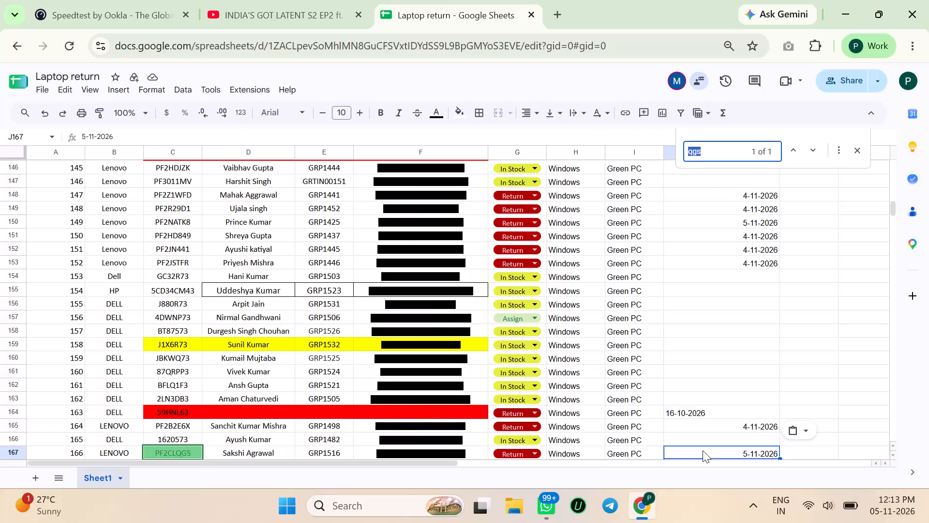
pyautogui.write('lwe')
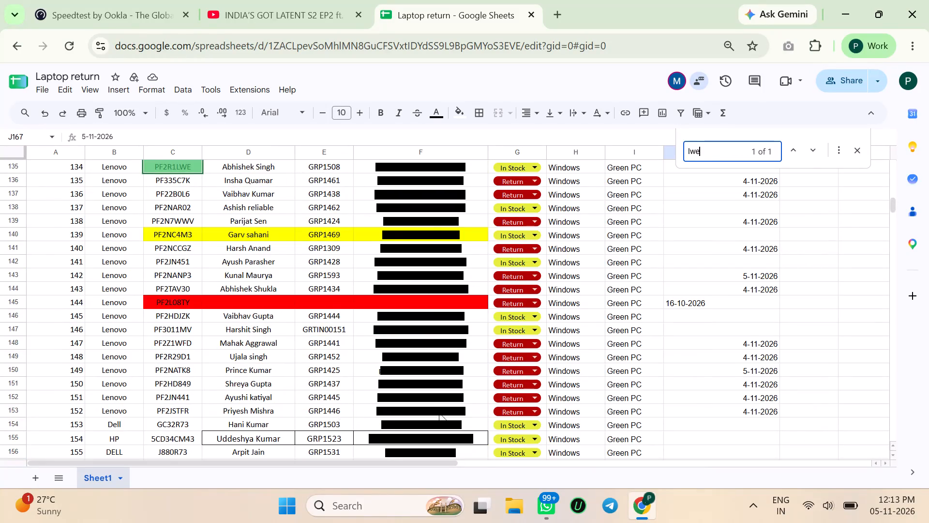
pyautogui.click(518, 169)
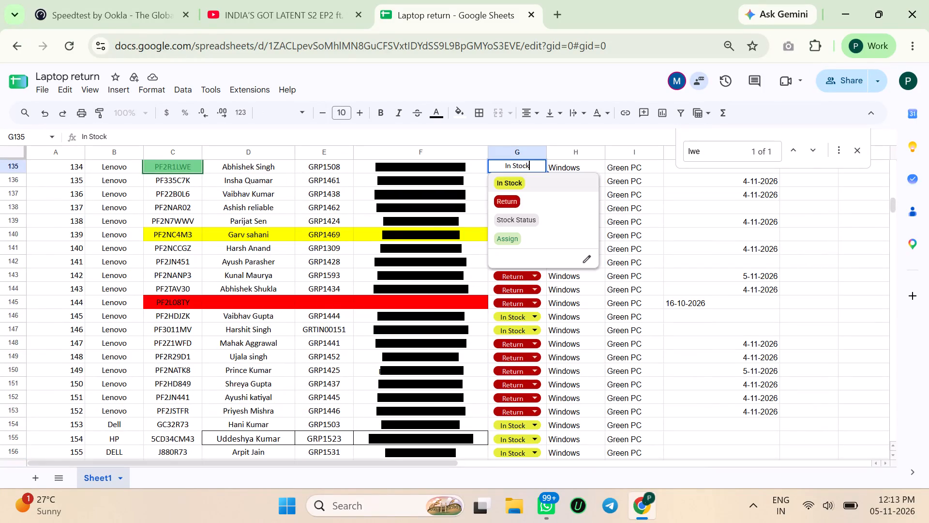
pyautogui.click(509, 202)
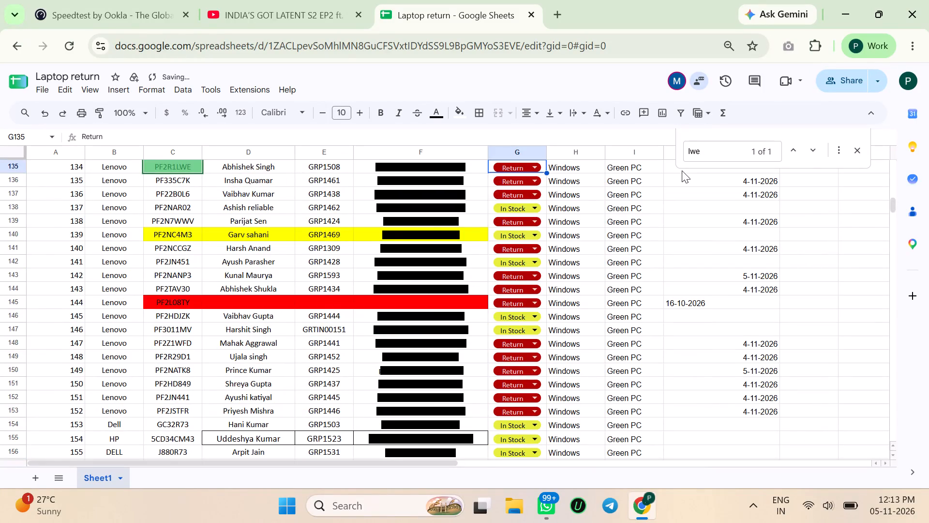
pyautogui.click(682, 170)
pyautogui.hotkey('ctrl', 'v')
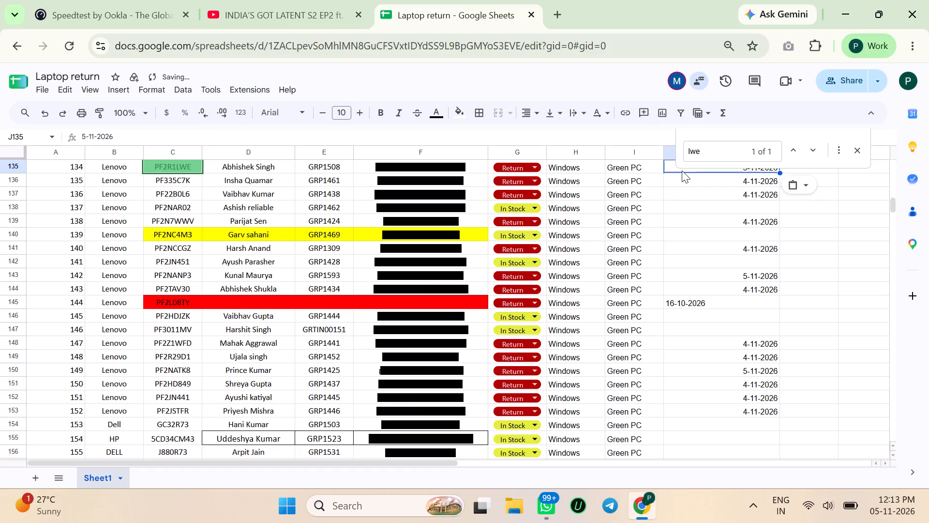
pyautogui.hotkey('ctrl', 's')
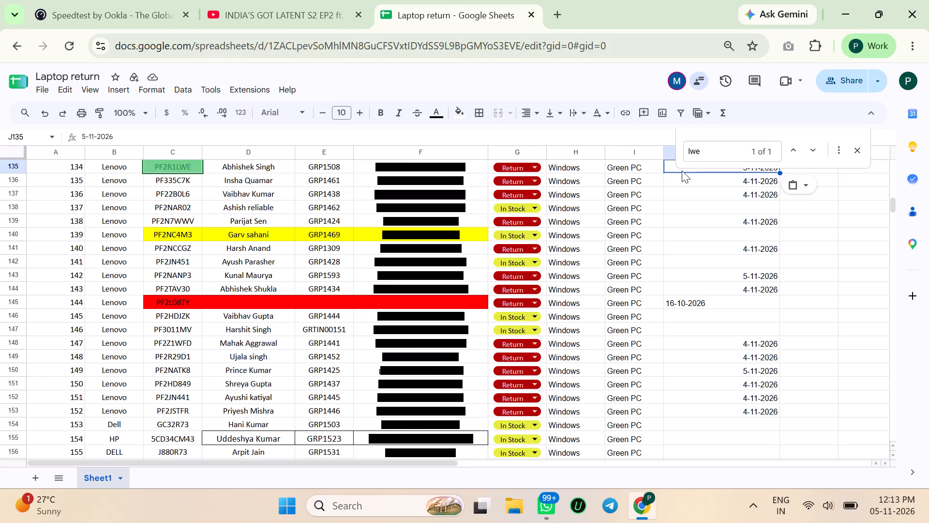
# Find the laptop with serial ending in jn6, set its status to Return, enter return date 5-11-2026 and save.
pyautogui.hotkey('ctrl', 'f')
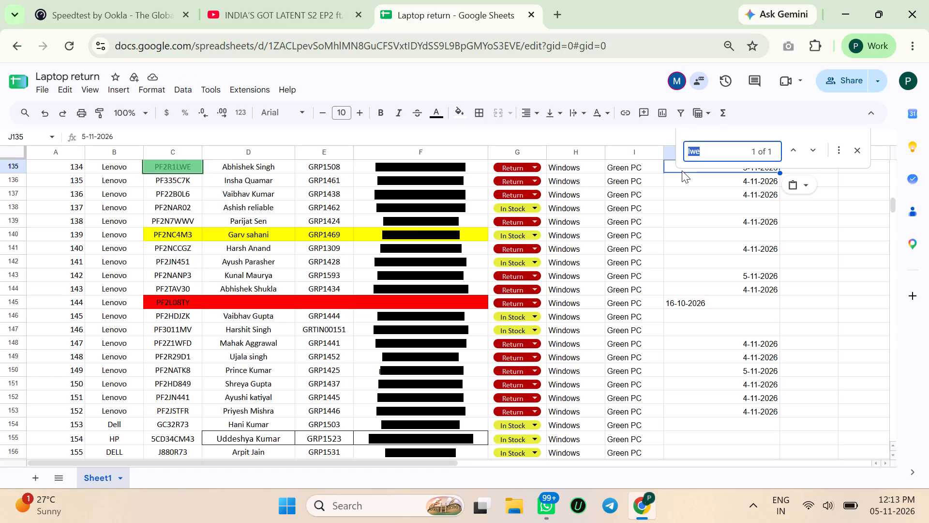
pyautogui.write('jn')
pyautogui.press('6')
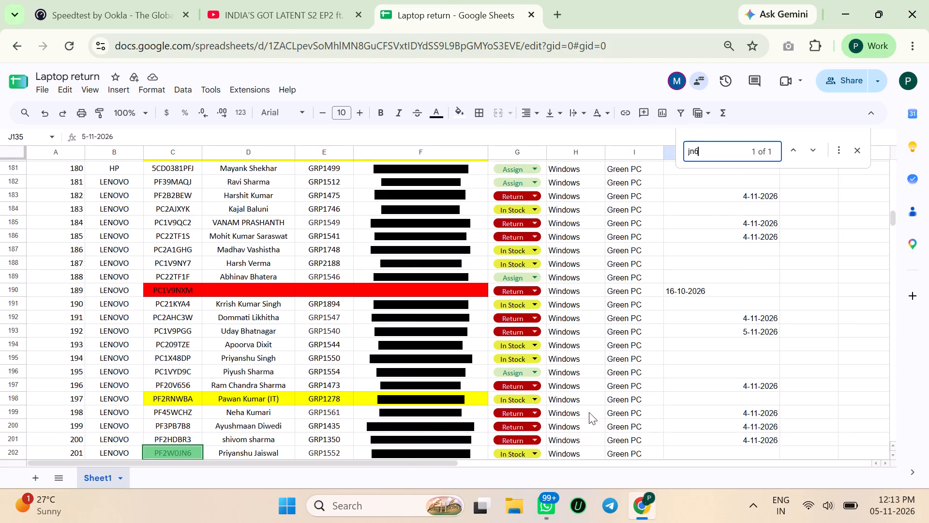
pyautogui.click(531, 455)
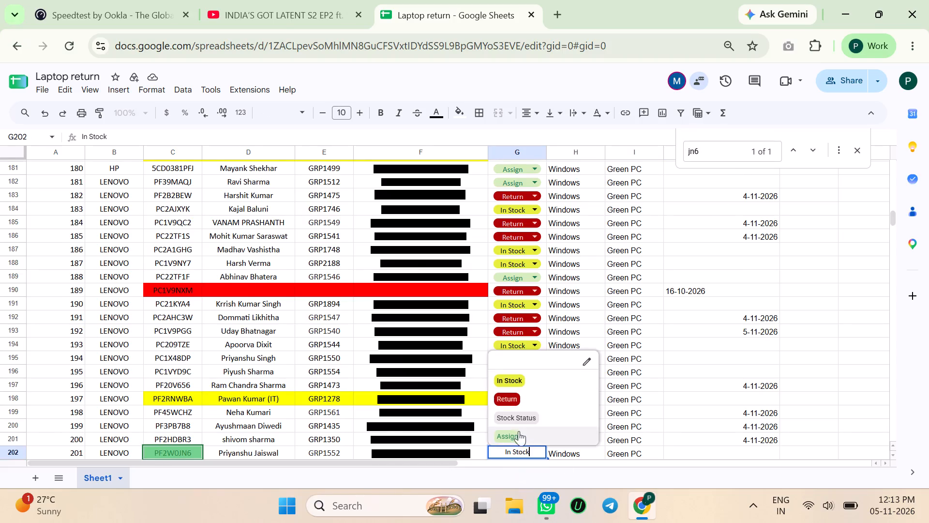
pyautogui.click(510, 399)
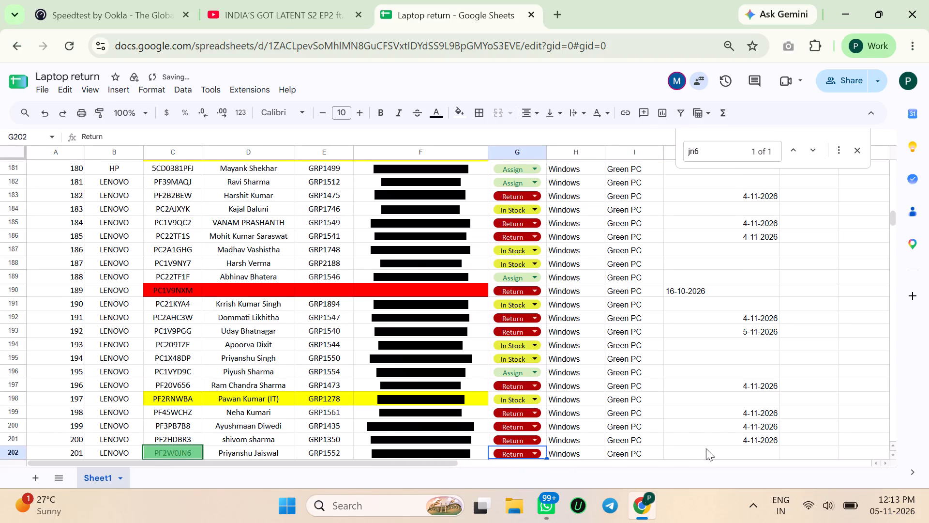
pyautogui.click(708, 448)
pyautogui.hotkey('ctrl', 'v')
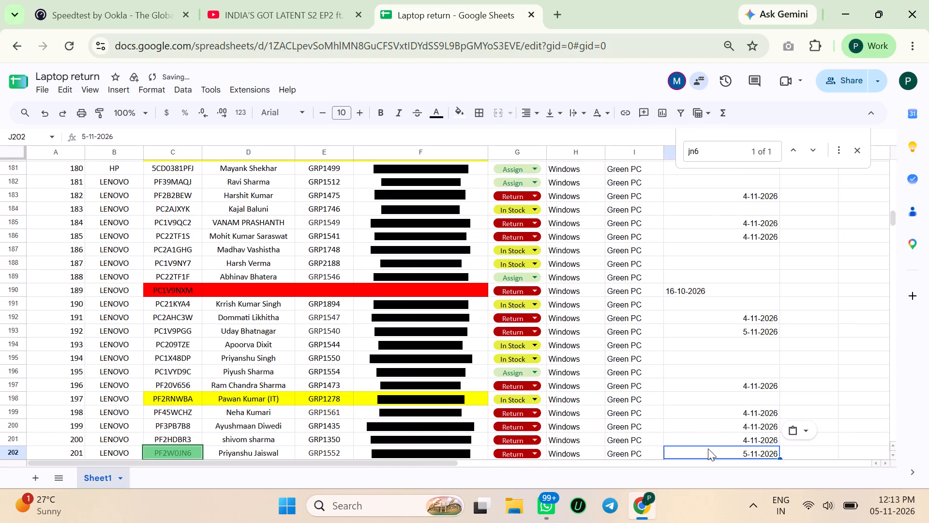
pyautogui.hotkey('ctrl', 's')
pyautogui.hotkey('ctrl', 's')
pyautogui.hotkey('ctrl', 's')
pyautogui.hotkey('ctrl', 's')
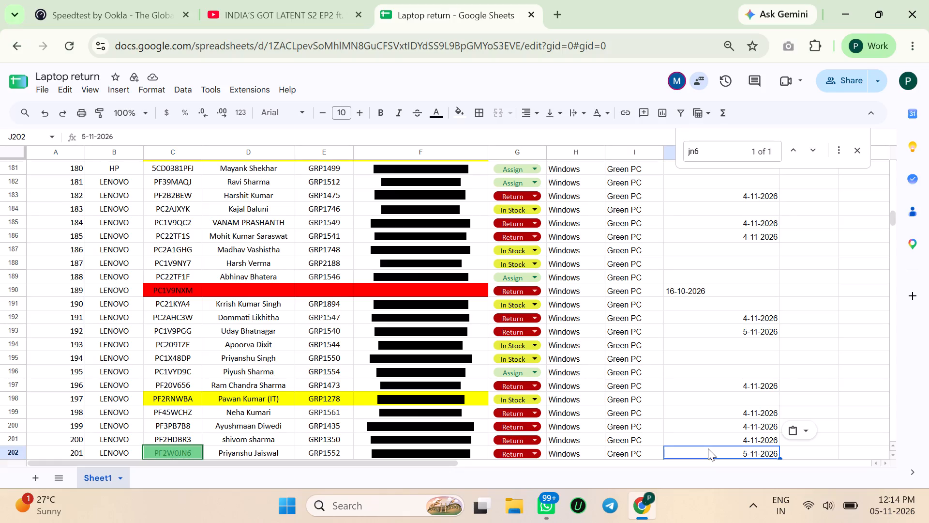
# Search the sheet for a laptop serial containing 7l1, retry with 7L, and clear the search term.
pyautogui.hotkey('ctrl', 'f')
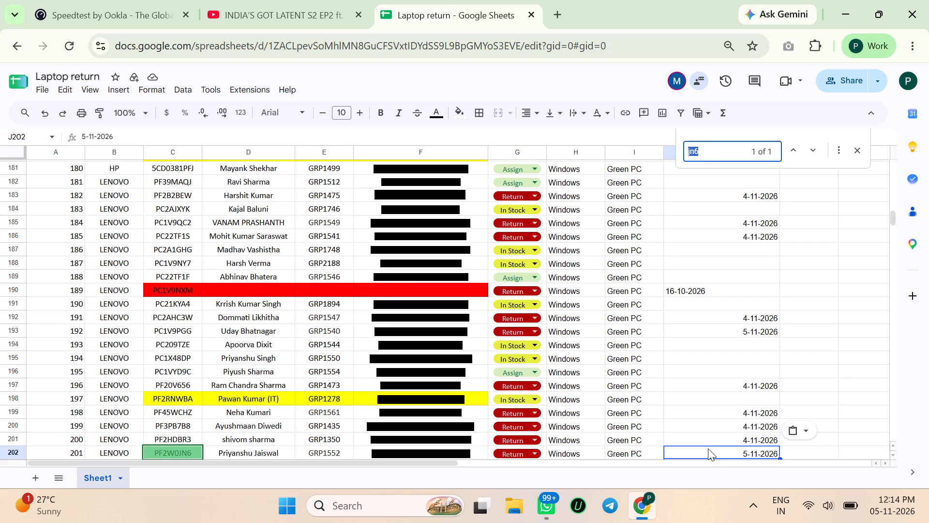
pyautogui.press('7')
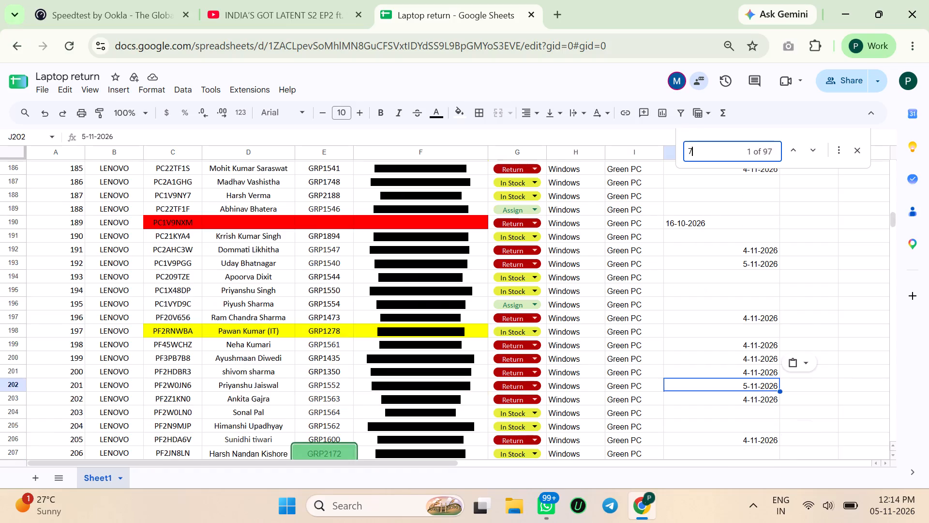
pyautogui.press('l')
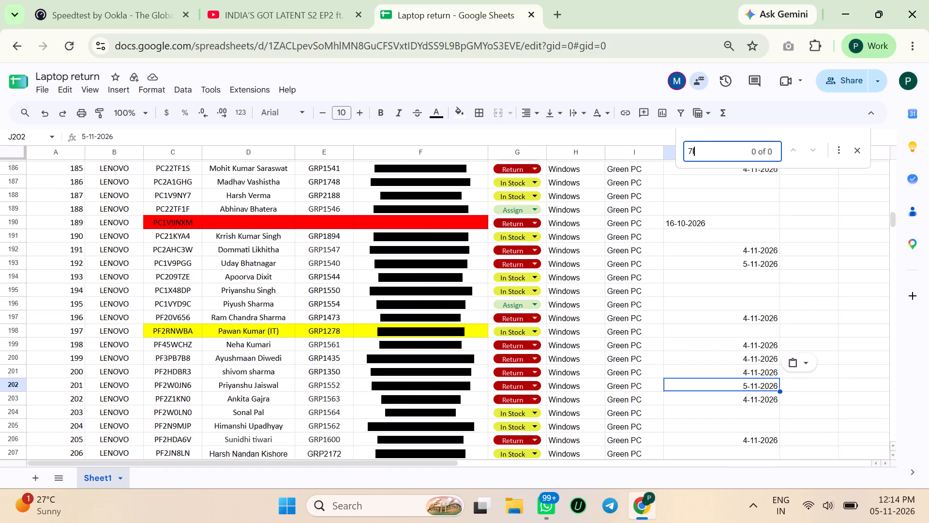
pyautogui.press('1')
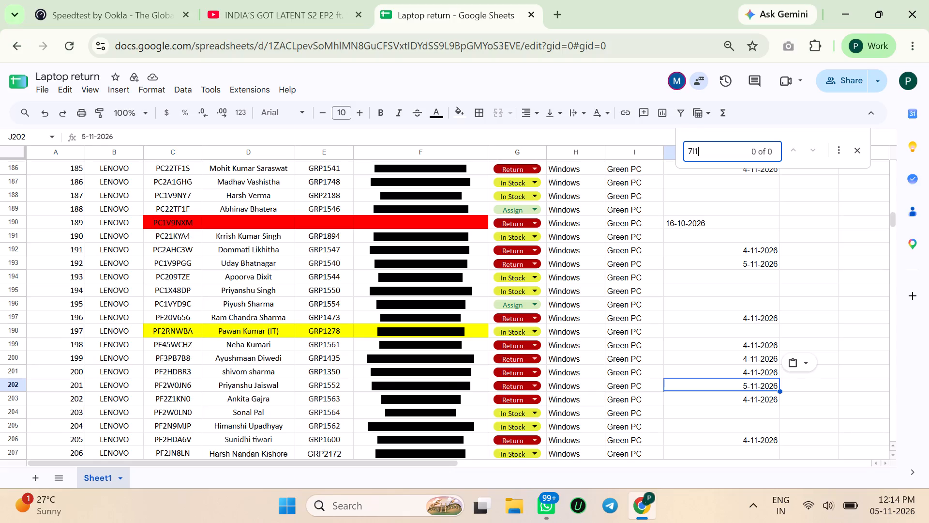
pyautogui.press('BackSpace')
pyautogui.press('BackSpace')
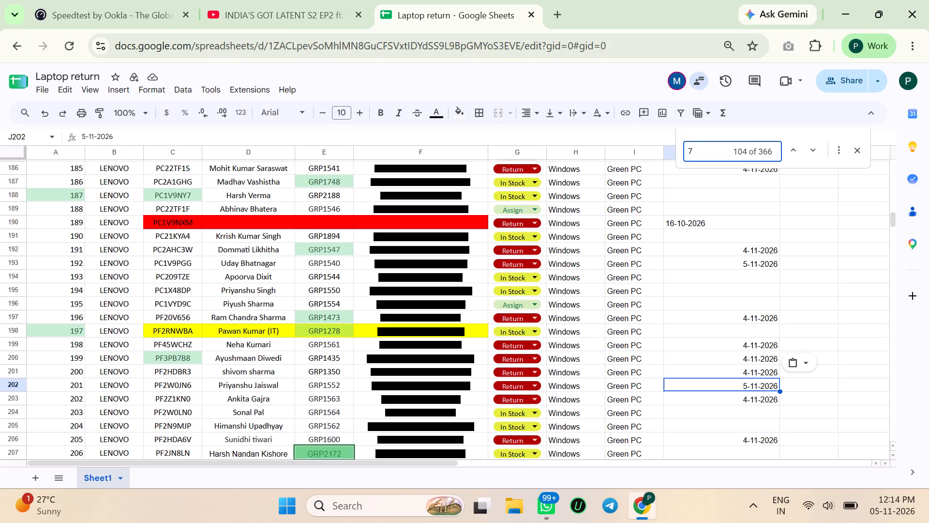
pyautogui.hotkey('shift', 'l')
pyautogui.press('Home')
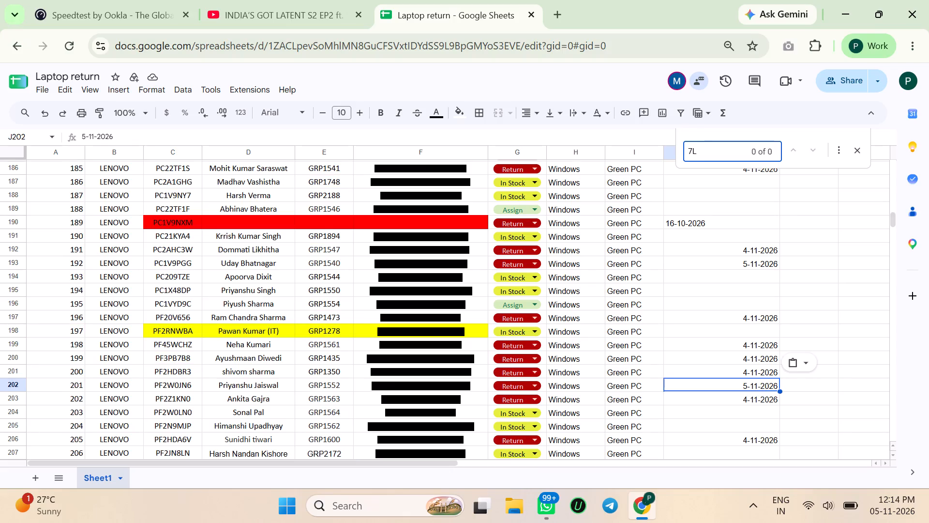
pyautogui.press('Right')
pyautogui.press('Right')
pyautogui.press('Right')
pyautogui.press('Right')
pyautogui.press('Right')
pyautogui.press('BackSpace')
pyautogui.press('BackSpace')
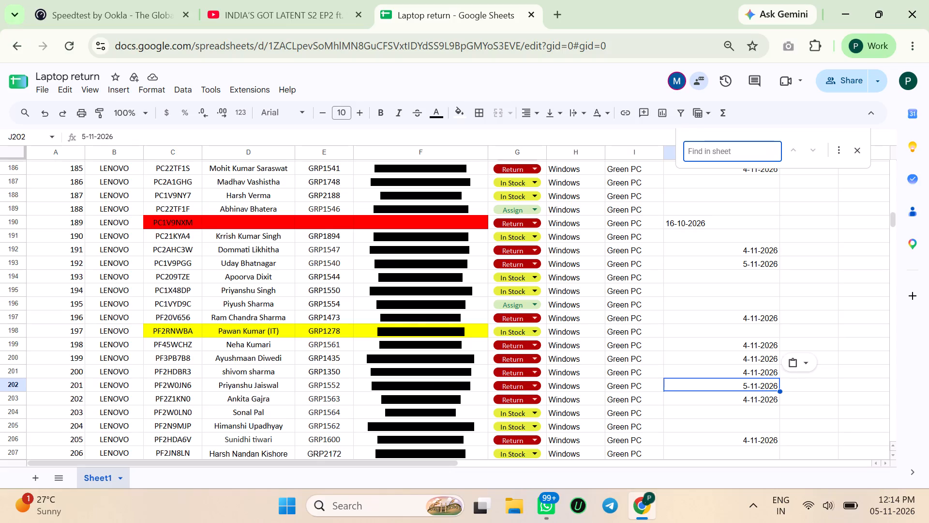
# Search the sheet for the serial endings VV3 and BB3, and clear the search term.
pyautogui.write('VV')
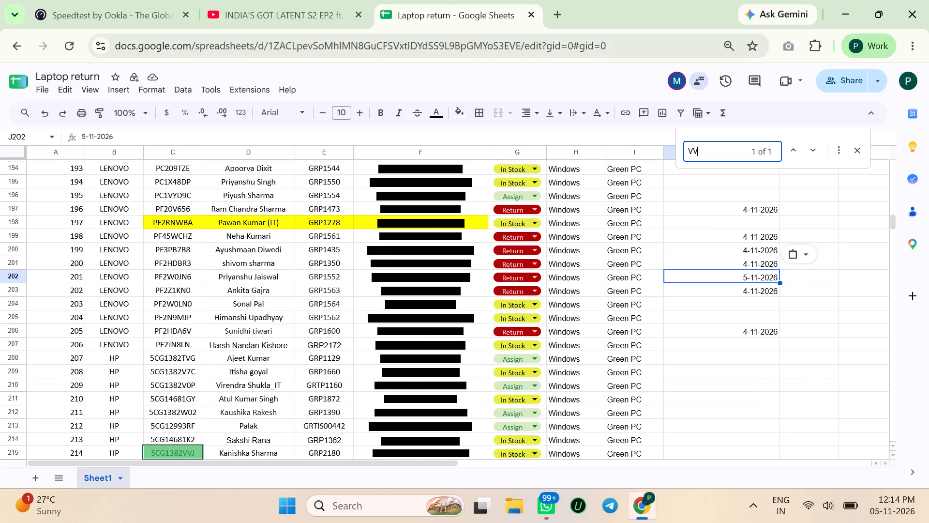
pyautogui.press('3')
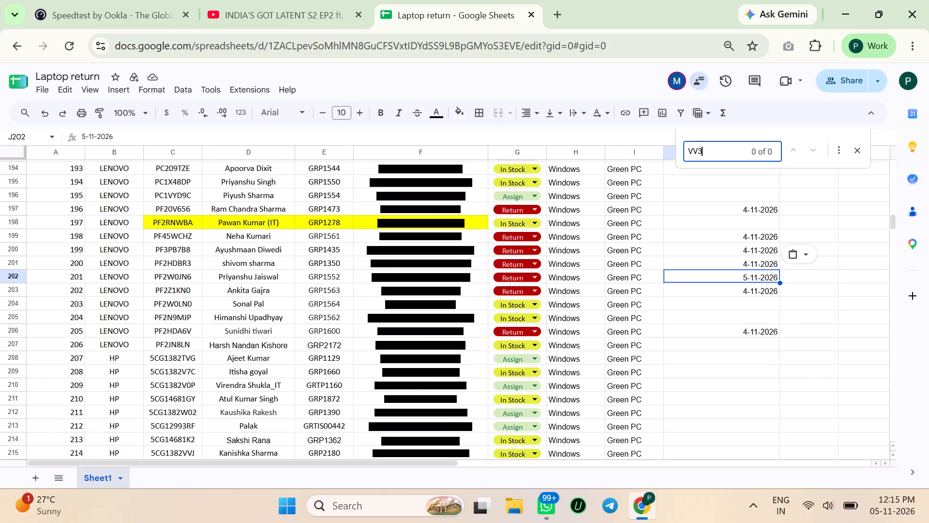
pyautogui.press('BackSpace')
pyautogui.press('BackSpace')
pyautogui.press('BackSpace')
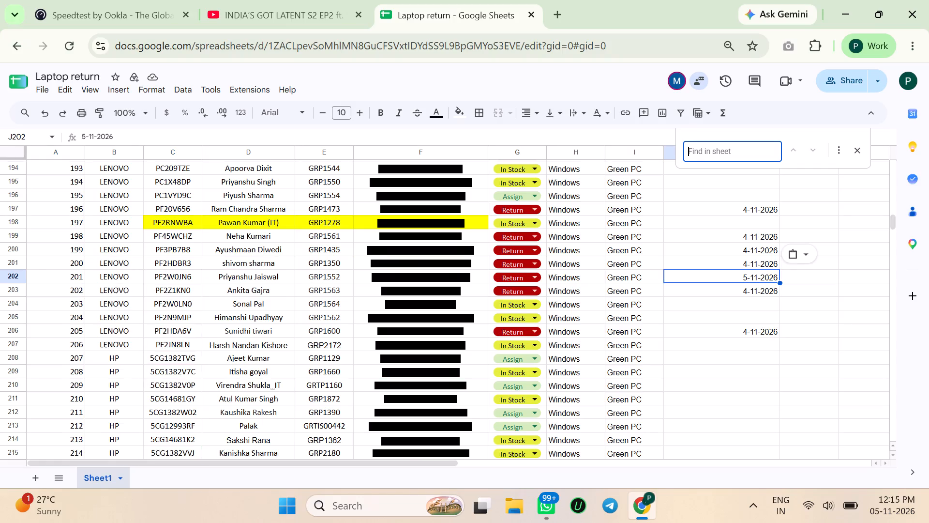
pyautogui.write('BB')
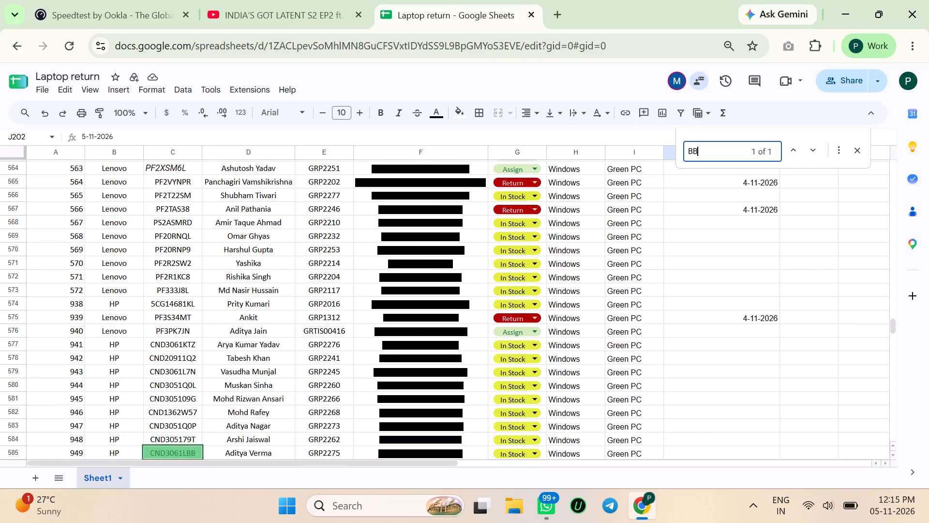
pyautogui.press('3')
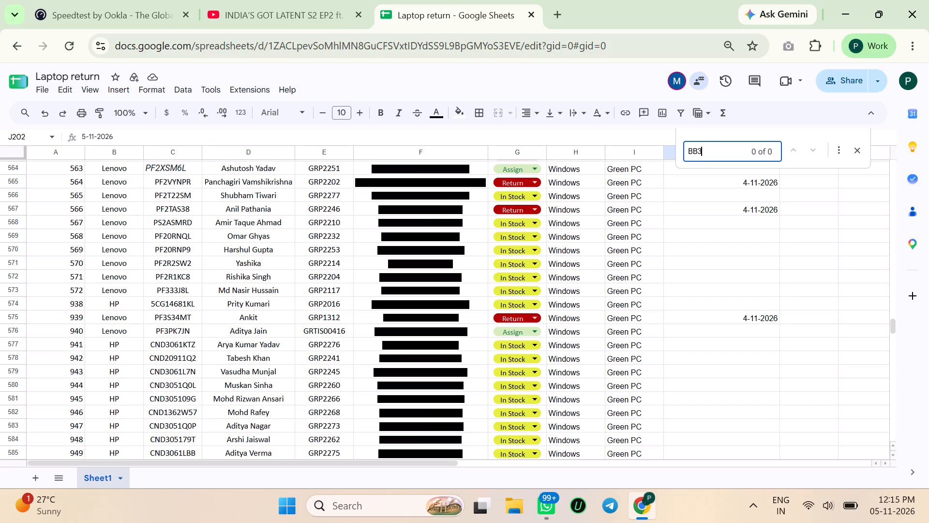
pyautogui.hotkey('ctrl', 'f')
pyautogui.press('BackSpace')
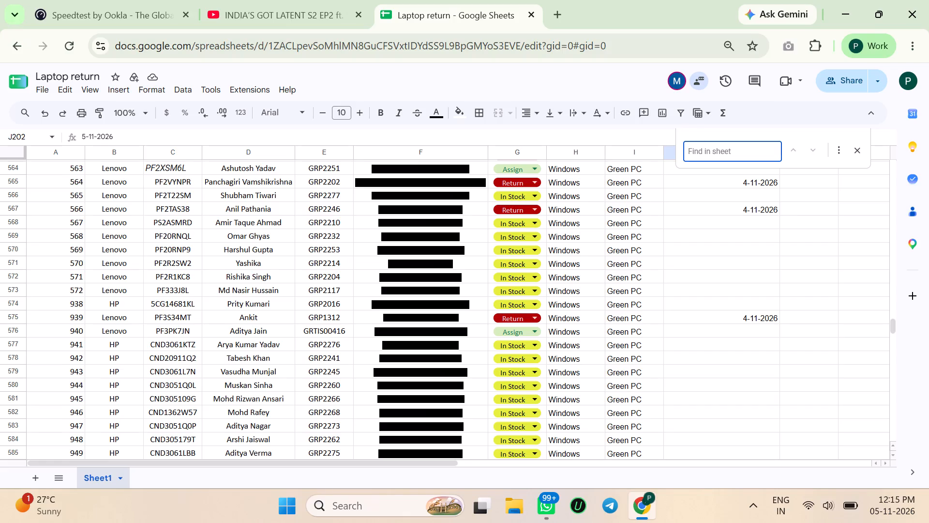
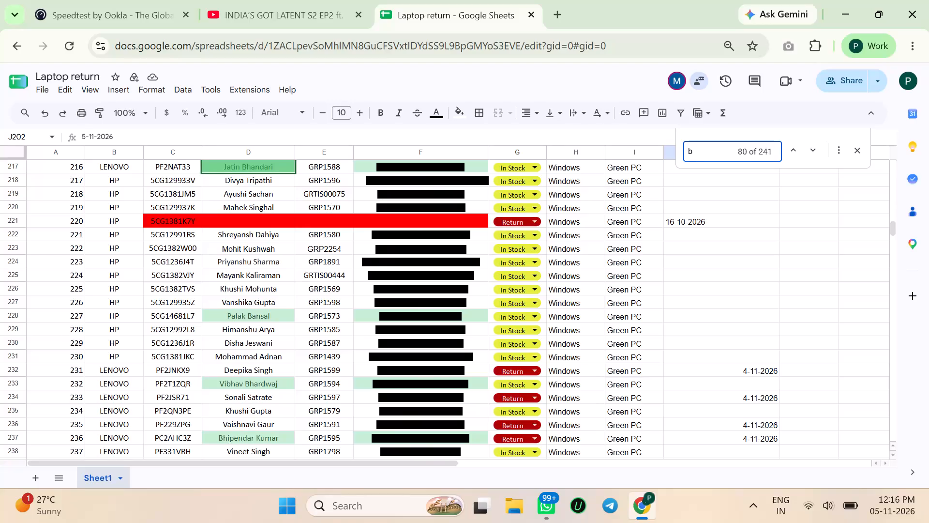
# Search the sheet for a laptop with serial ending in bv6, and clear the search term.
pyautogui.press('v')
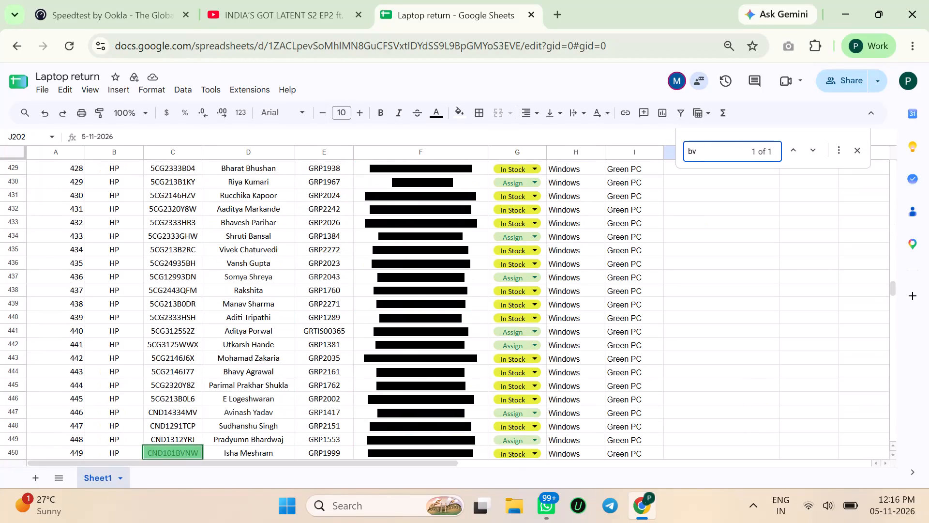
pyautogui.press('6')
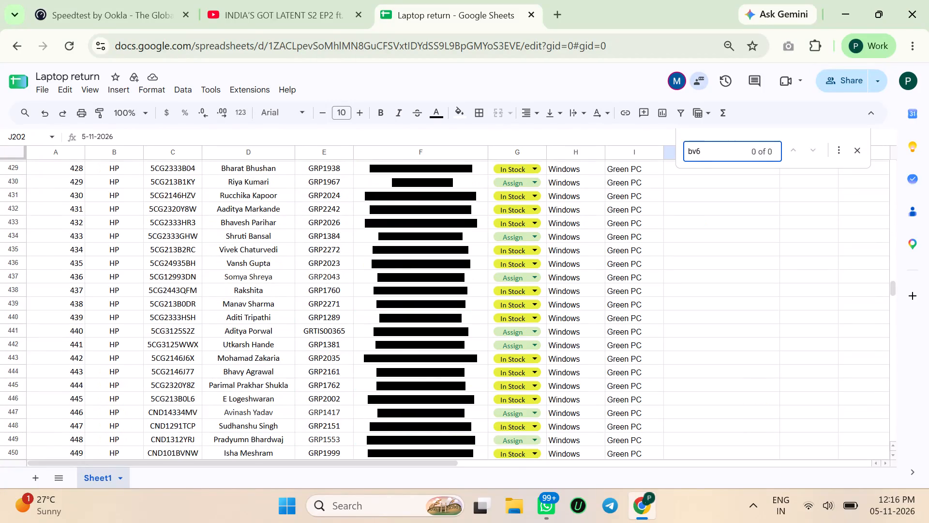
pyautogui.press('BackSpace')
pyautogui.press('BackSpace')
pyautogui.press('BackSpace')
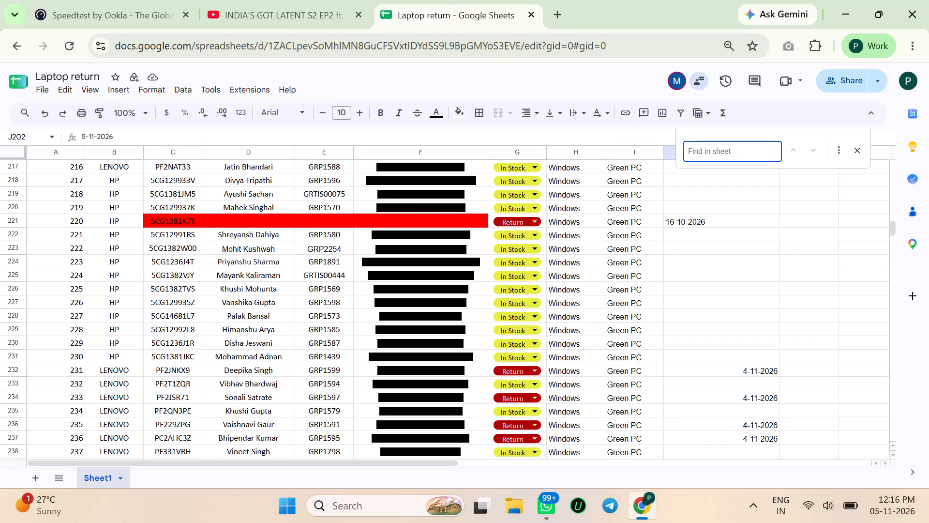
# Find the laptop with serial ending in rkn and copy the return date 5-11-2026 from a nearby row into its return date cell.
pyautogui.press('r')
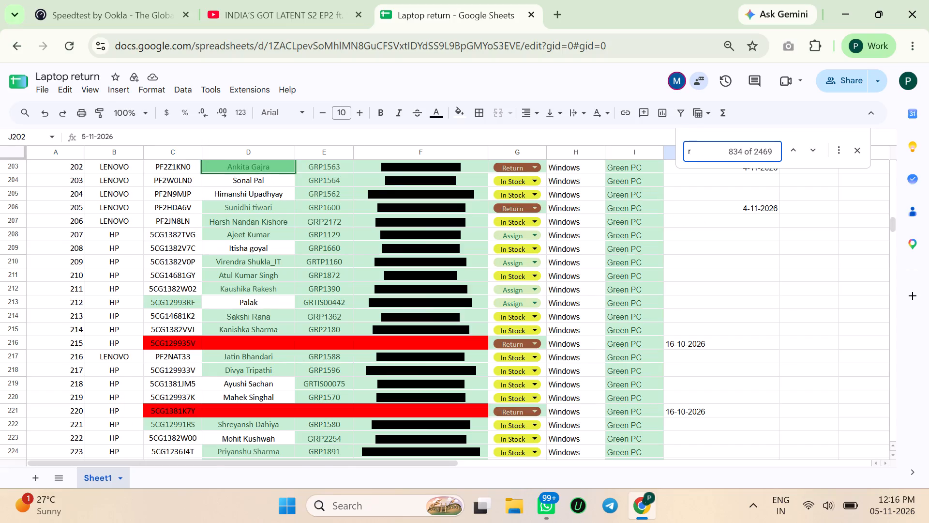
pyautogui.press('k')
pyautogui.press('n')
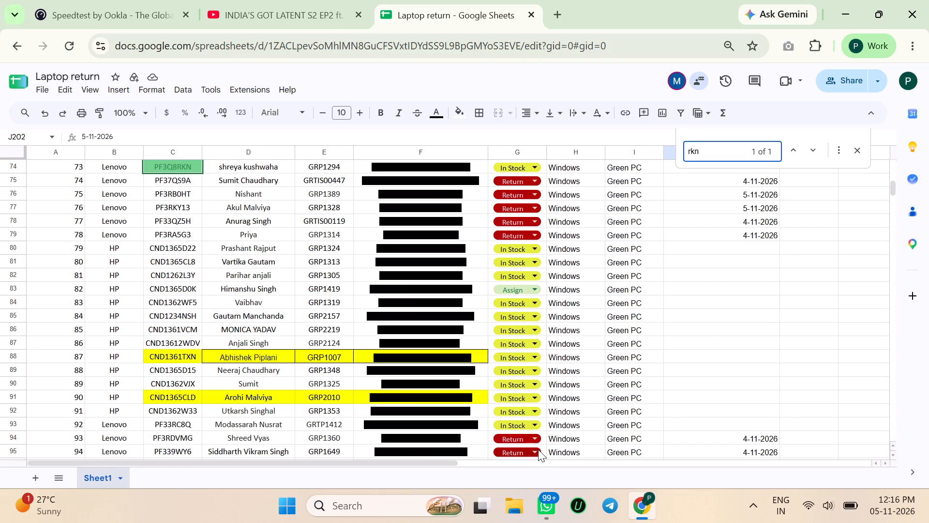
pyautogui.doubleClick(709, 154)
pyautogui.click(751, 195)
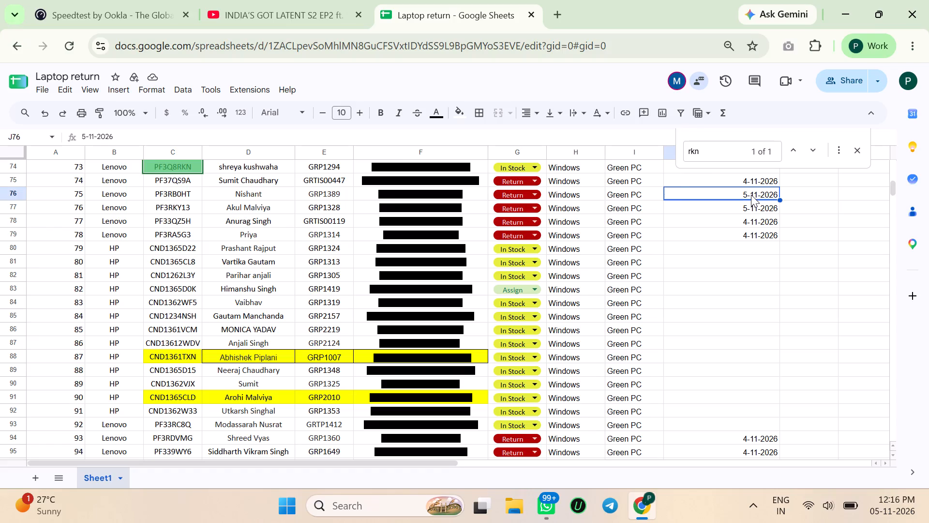
pyautogui.hotkey('ctrl', 'c')
pyautogui.click(670, 169)
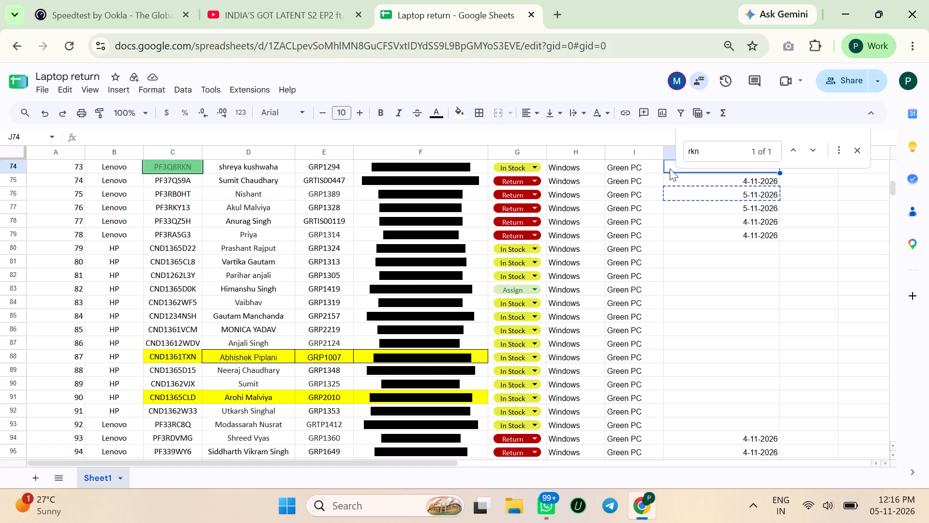
pyautogui.hotkey('ctrl', 'v')
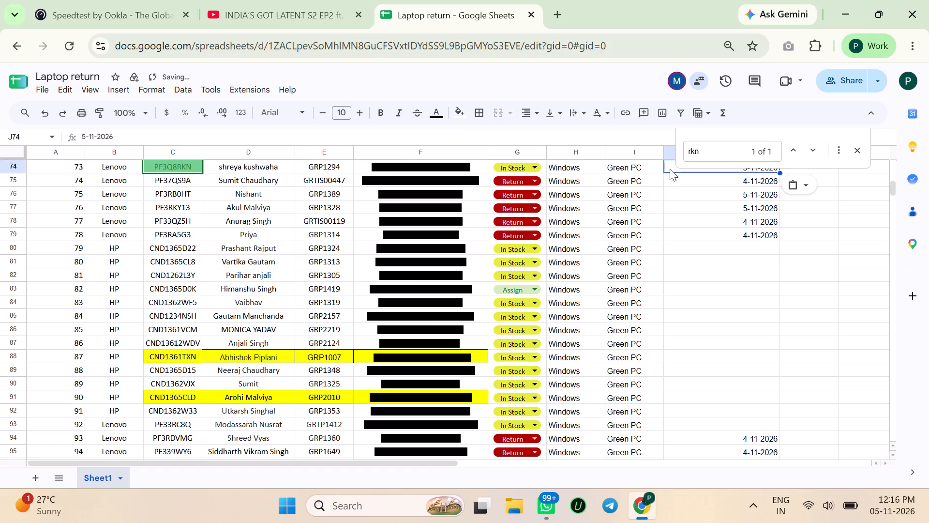
# Find the laptop with serial ending in c46, set its status to Return and paste the return date 5-11-2026.
pyautogui.doubleClick(721, 147)
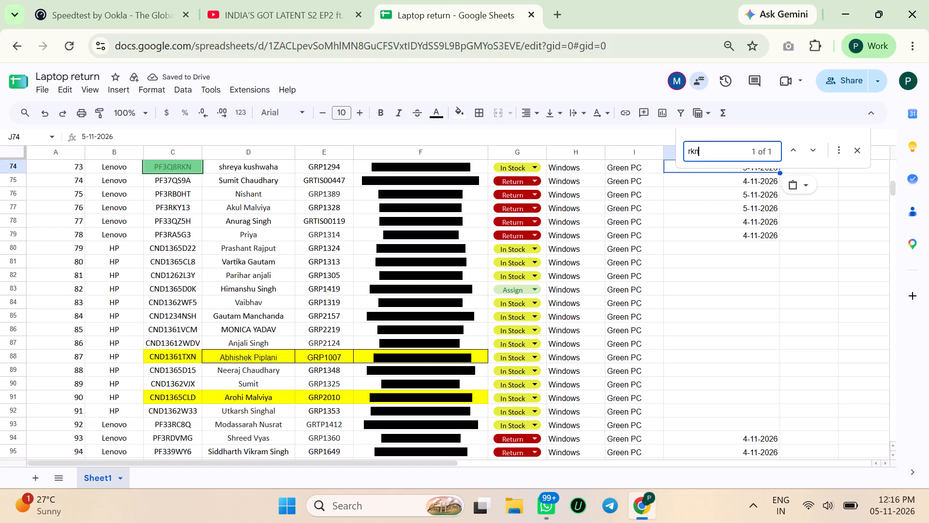
pyautogui.write('c46')
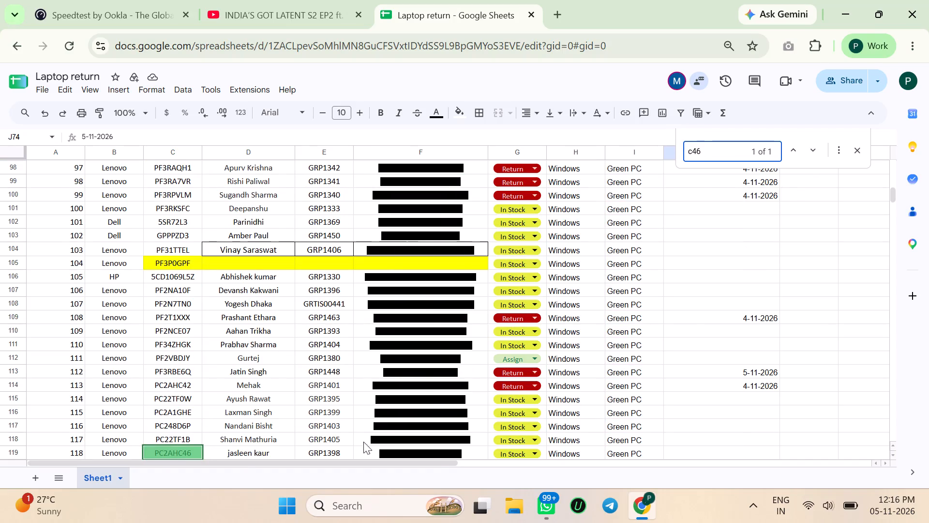
pyautogui.click(523, 452)
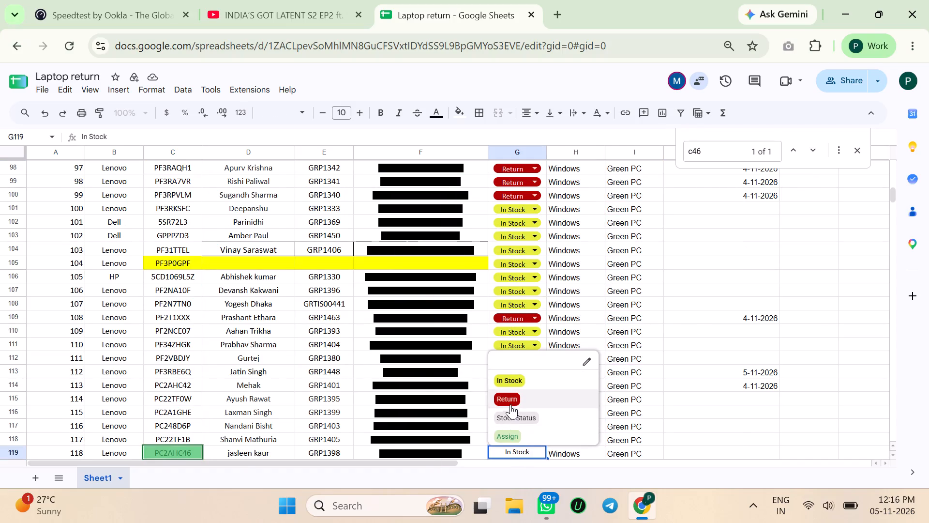
pyautogui.click(510, 399)
pyautogui.doubleClick(709, 148)
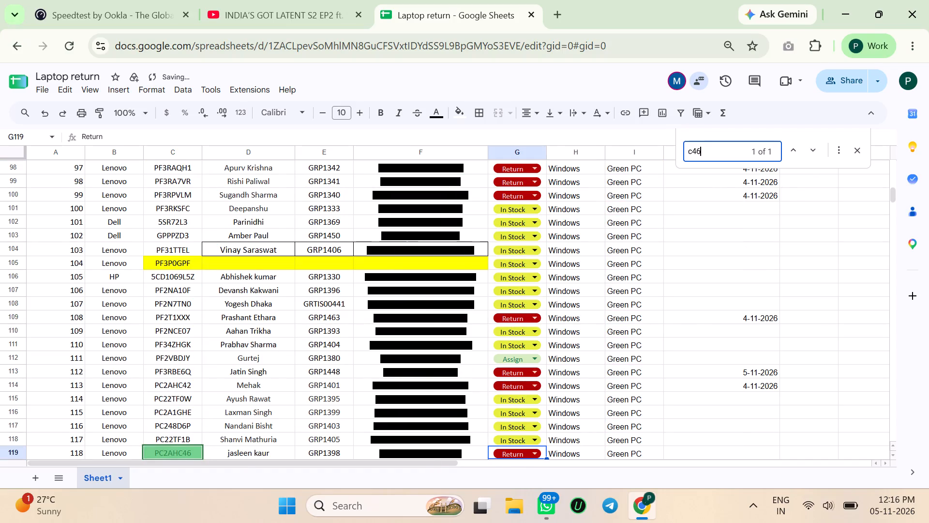
pyautogui.click(716, 454)
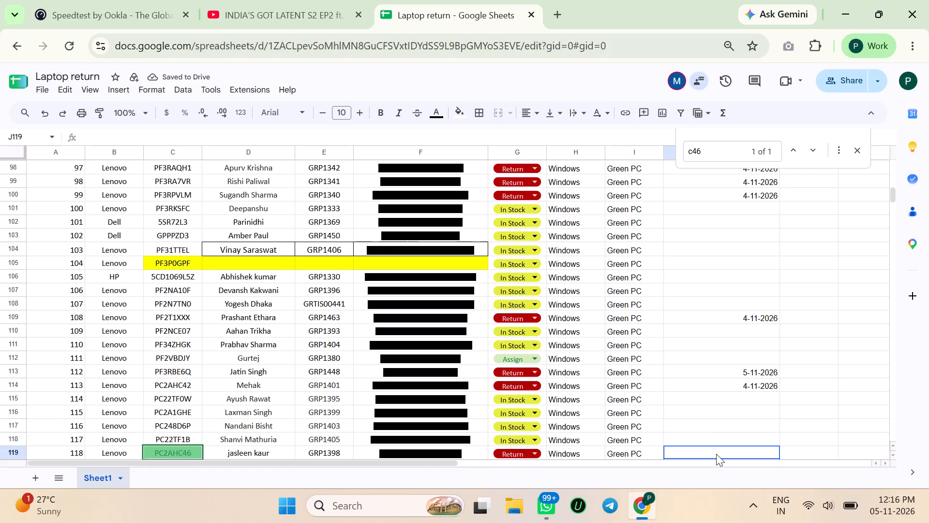
pyautogui.hotkey('ctrl', 'v')
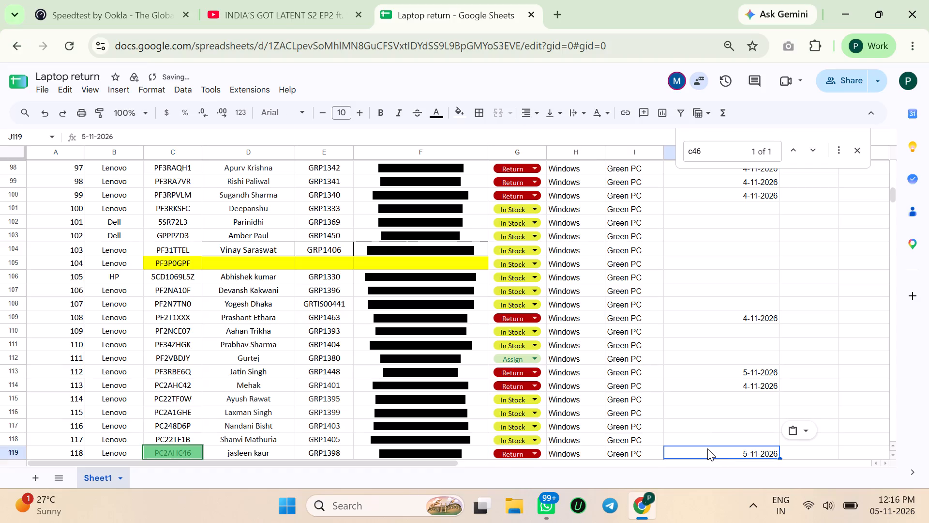
# Find the laptop with serial ending in rkn again, set its status to Return and close the search.
pyautogui.doubleClick(719, 153)
pyautogui.write('rkn')
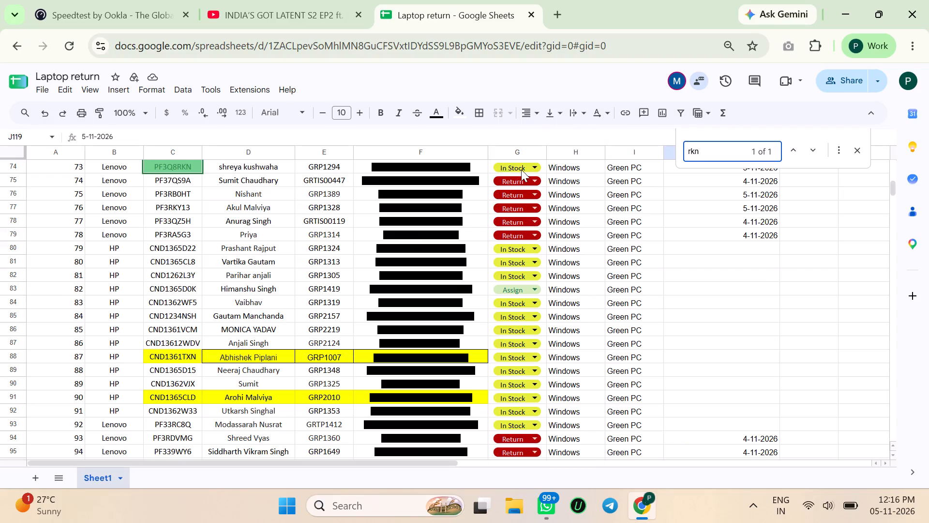
pyautogui.click(523, 169)
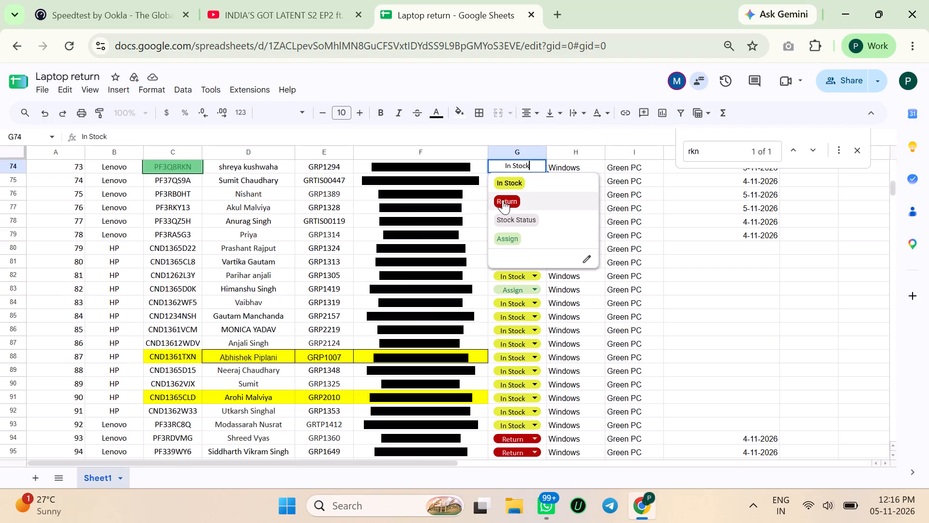
pyautogui.click(503, 200)
pyautogui.click(853, 148)
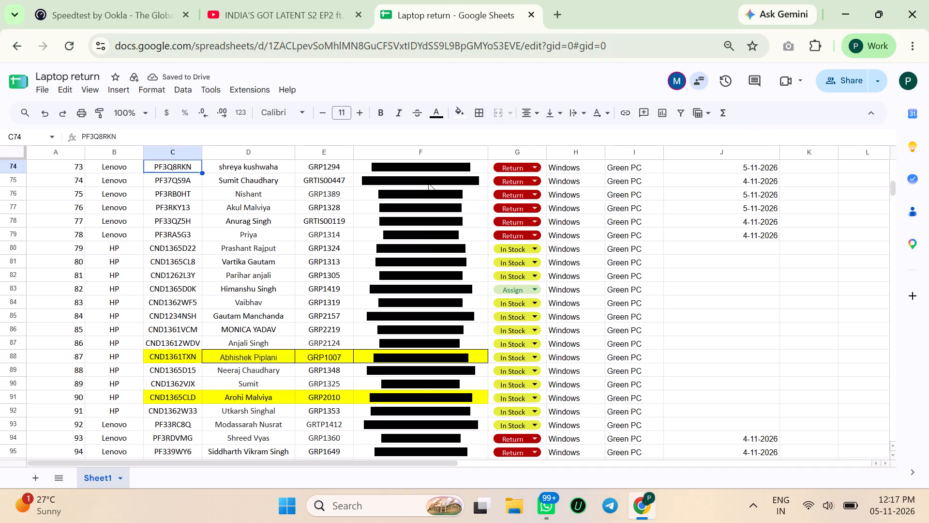
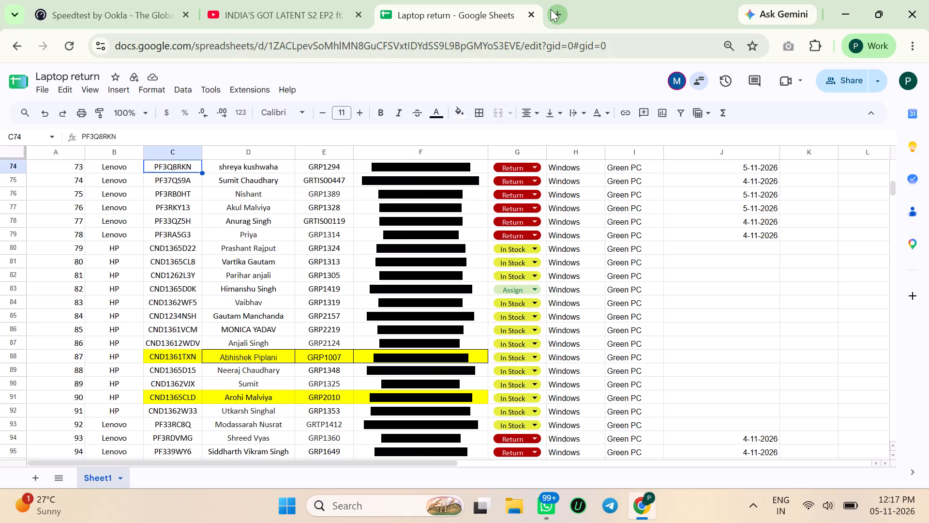
# Find the laptop with serial ending in 3pe, set its status to Return and paste the return date 5-11-2026.
pyautogui.hotkey('ctrl', 'f')
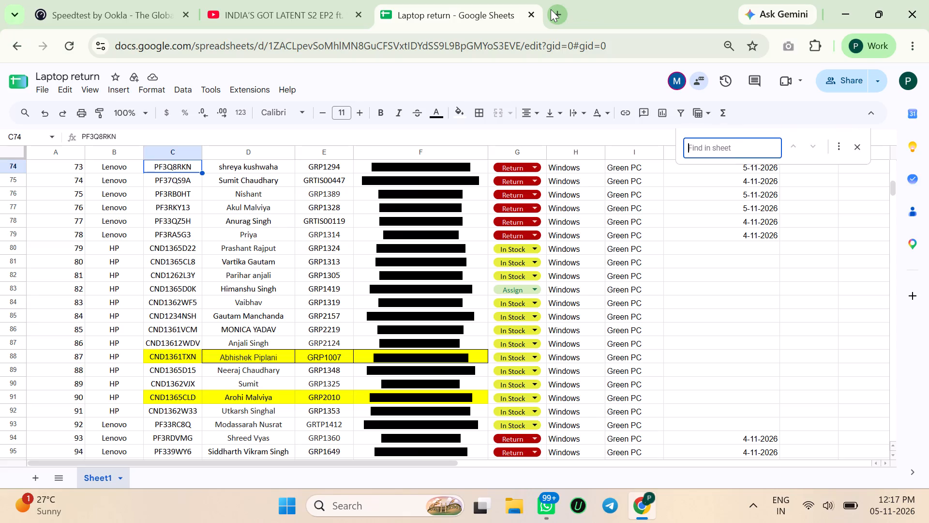
pyautogui.write('3p')
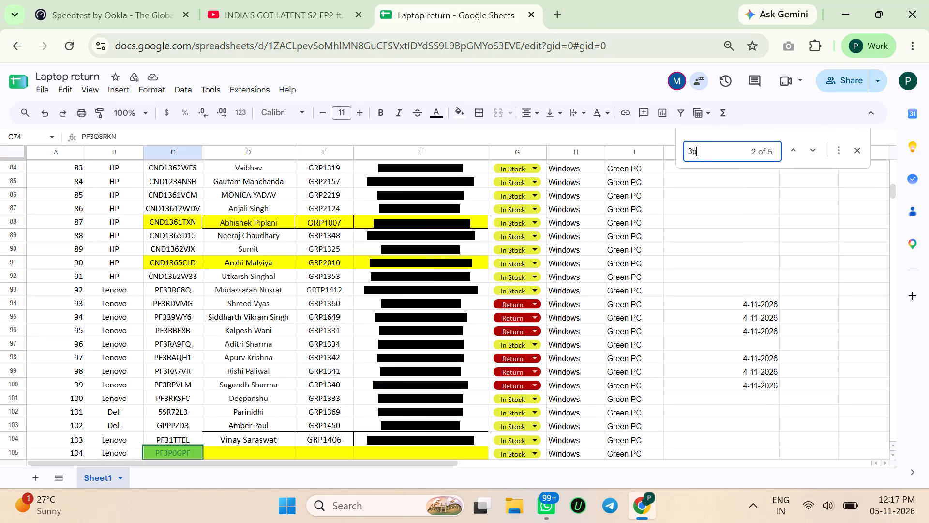
pyautogui.press('e')
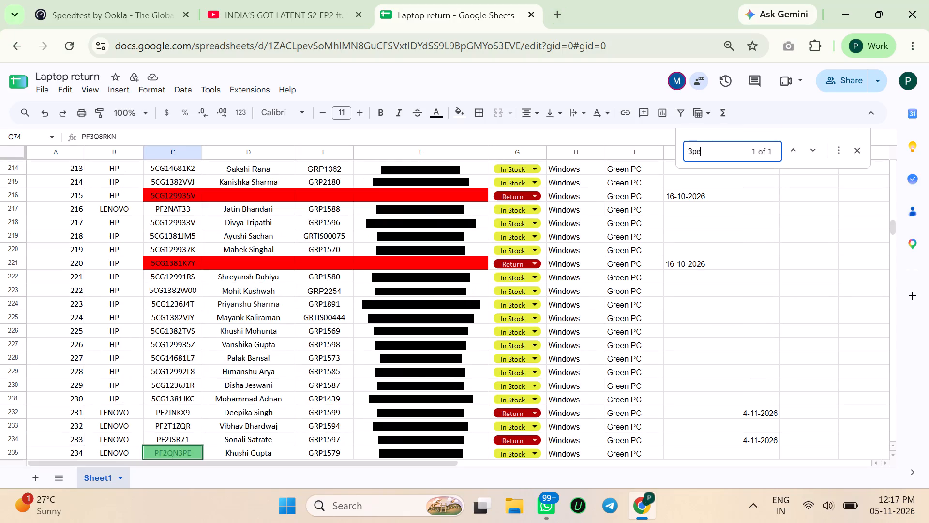
pyautogui.click(524, 453)
pyautogui.click(509, 400)
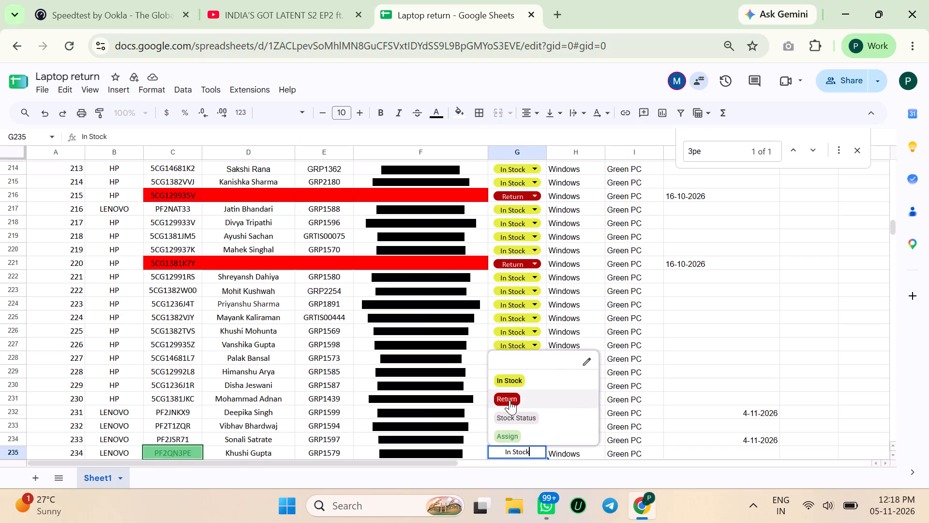
pyautogui.click(724, 453)
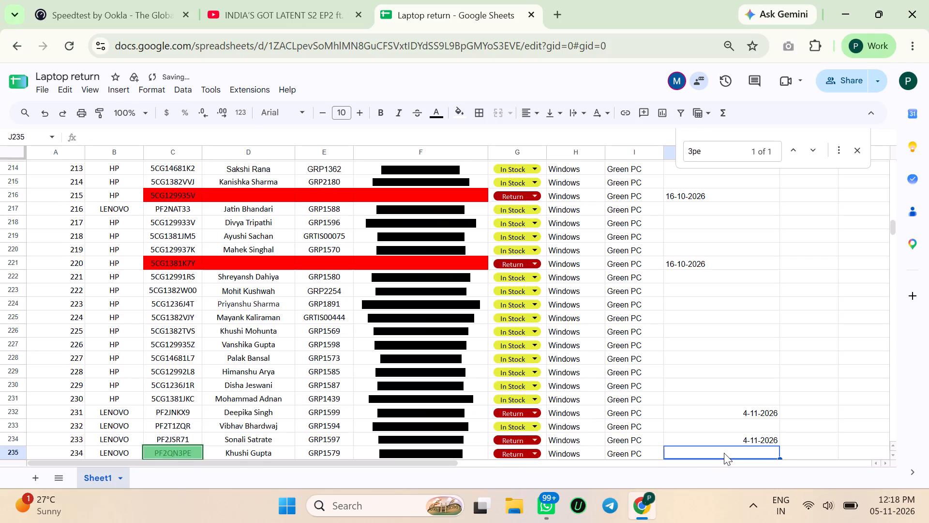
pyautogui.hotkey('ctrl', 'v')
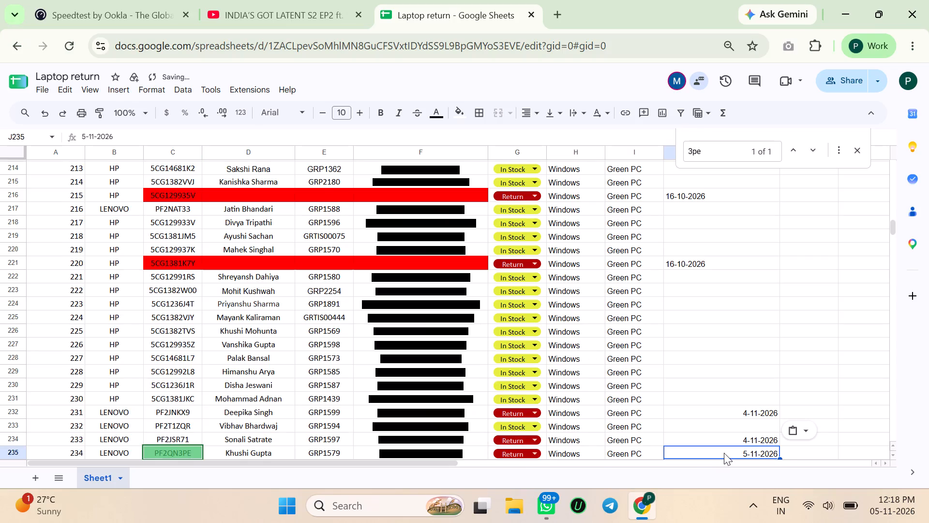
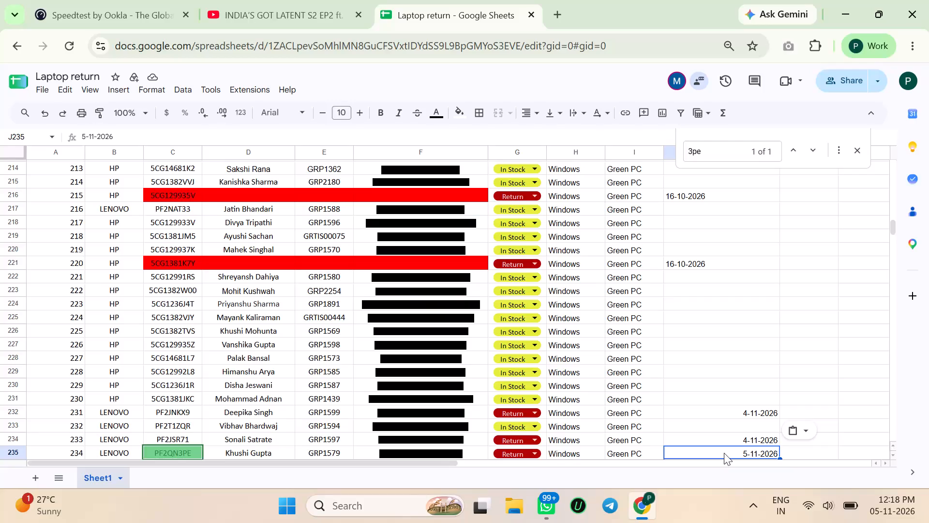
# Find the laptop with serial ending in 5sz, set its status to Return, paste the return date 5-11-2026 and save the spreadsheet.
pyautogui.hotkey('ctrl', 'f')
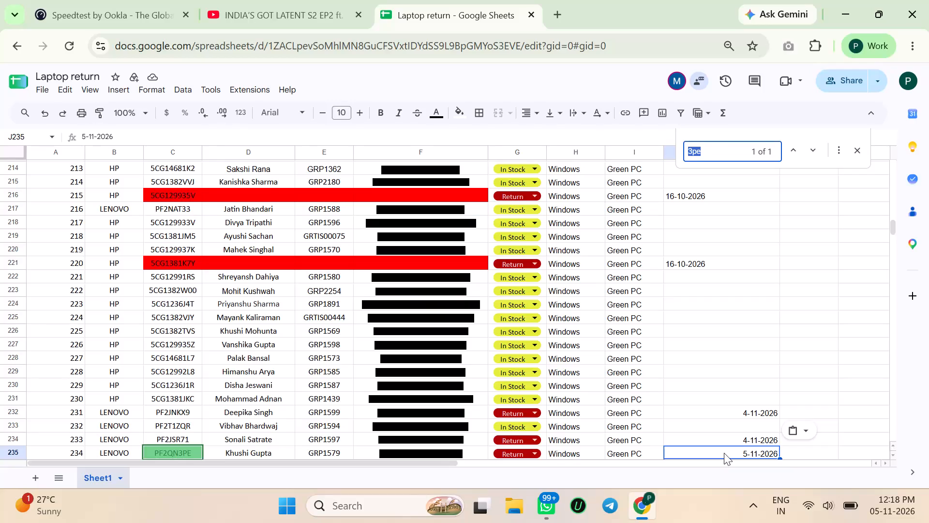
pyautogui.press('5')
pyautogui.write('sz')
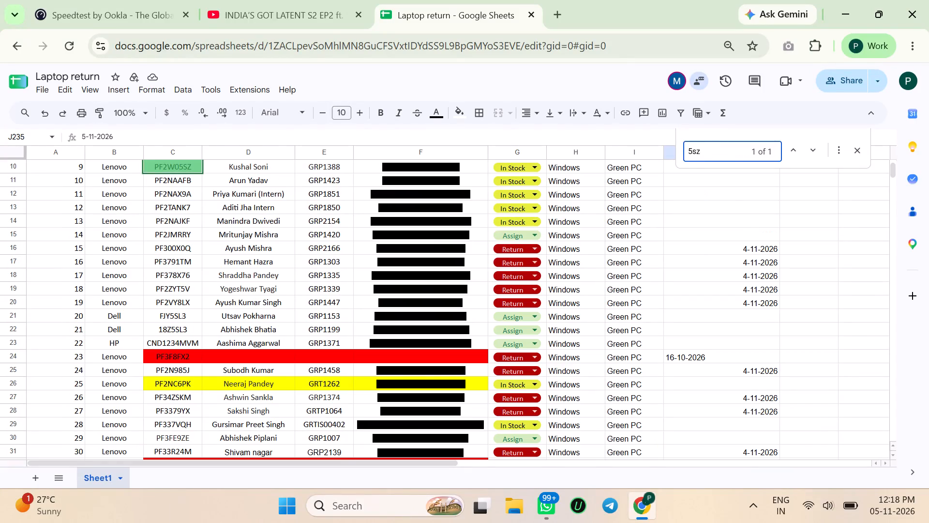
pyautogui.click(521, 165)
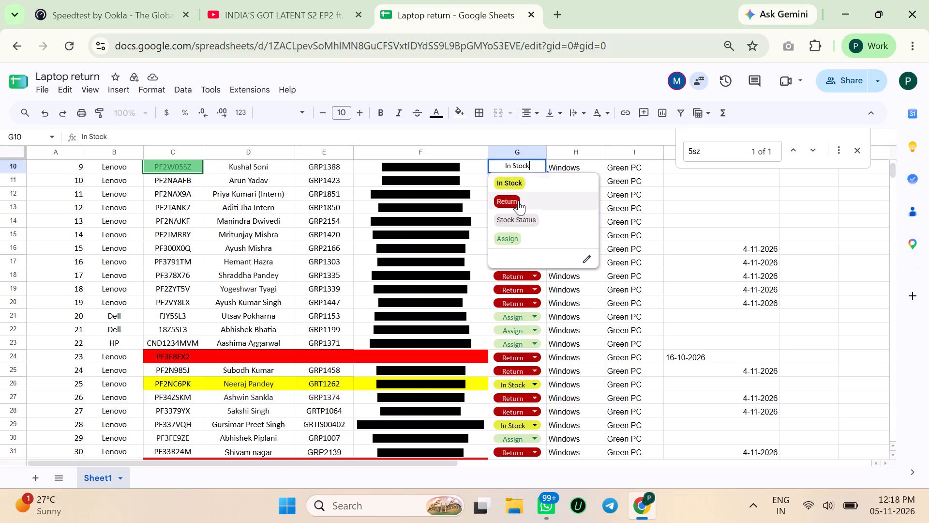
pyautogui.click(518, 200)
pyautogui.click(675, 169)
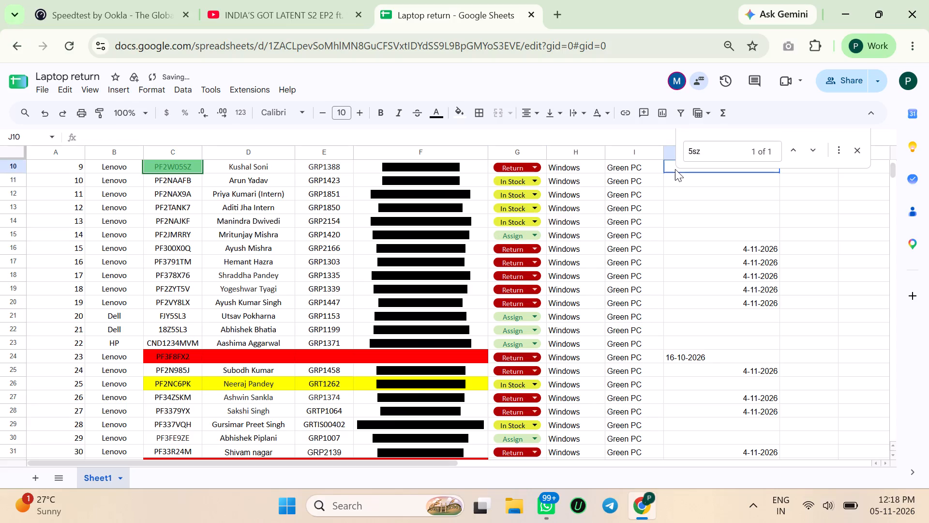
pyautogui.hotkey('ctrl', 'v')
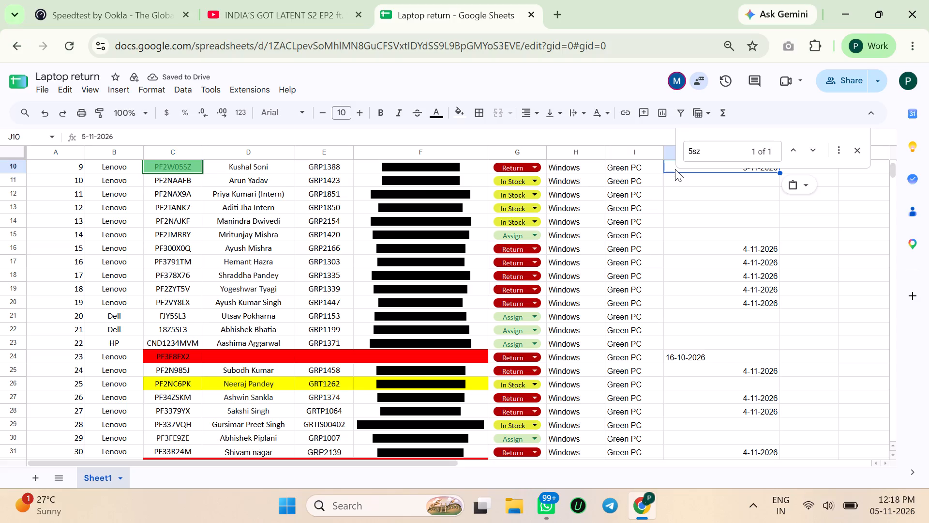
pyautogui.hotkey('ctrl', 's')
pyautogui.hotkey('ctrl', 's')
pyautogui.hotkey('ctrl', 's')
pyautogui.hotkey('ctrl', 's')
pyautogui.hotkey('ctrl', 's')
pyautogui.hotkey('ctrl', 's')
pyautogui.hotkey('ctrl', 's')
# Find the laptop with serial ending in yqq, set its status to Return and paste the return date 5-11-2026.
pyautogui.hotkey('ctrl', 'f')
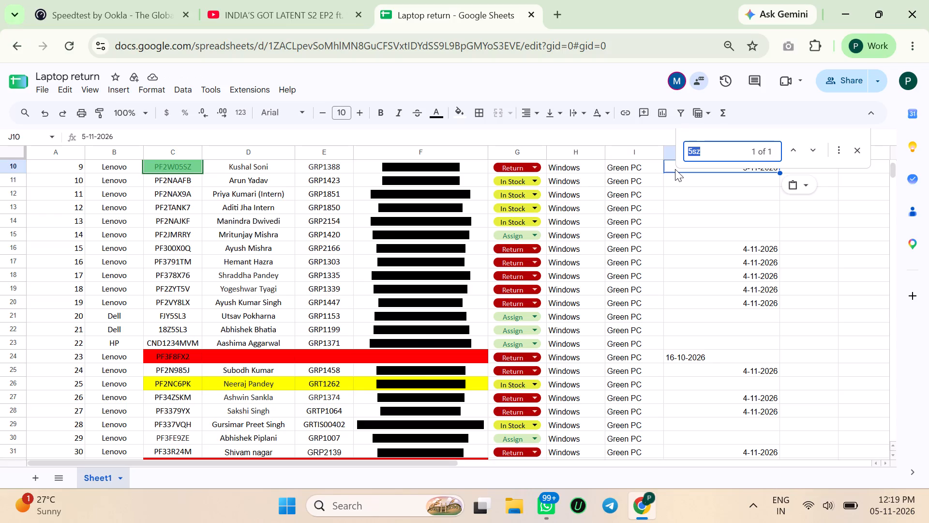
pyautogui.write('yqq')
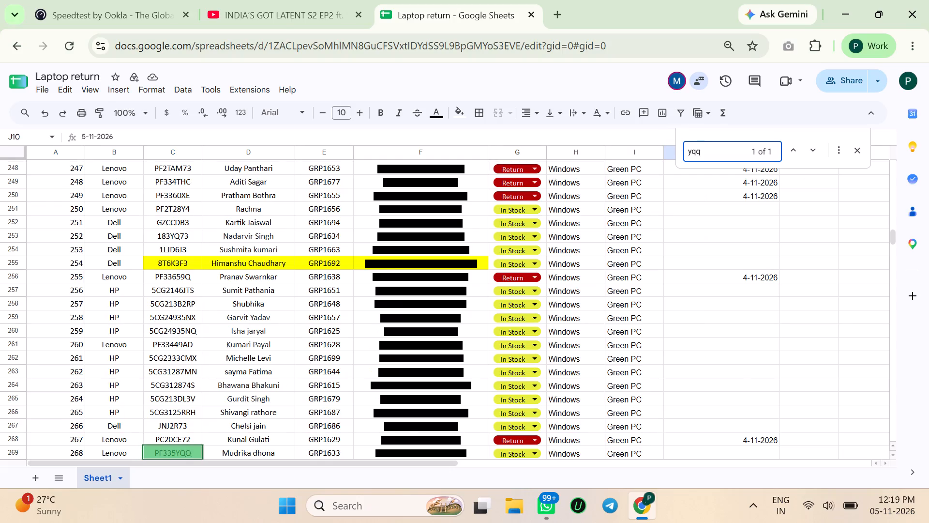
pyautogui.click(532, 453)
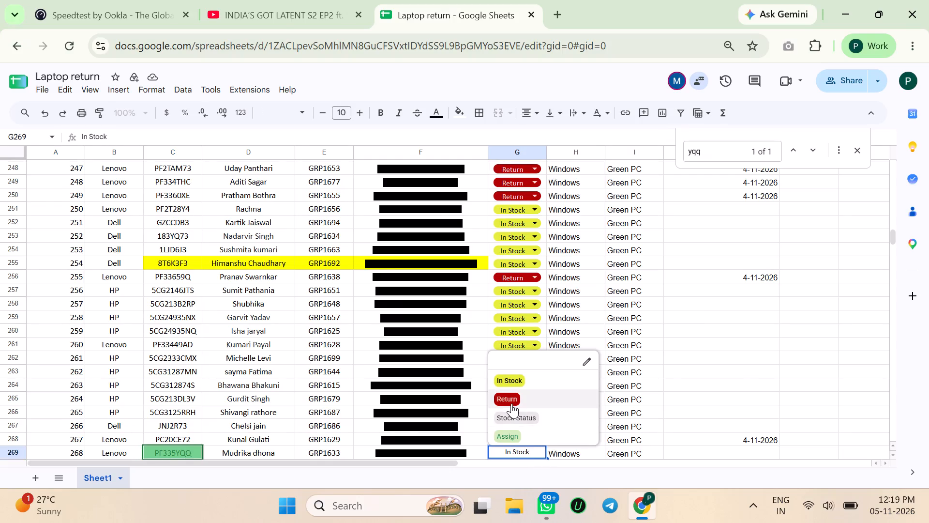
pyautogui.click(511, 403)
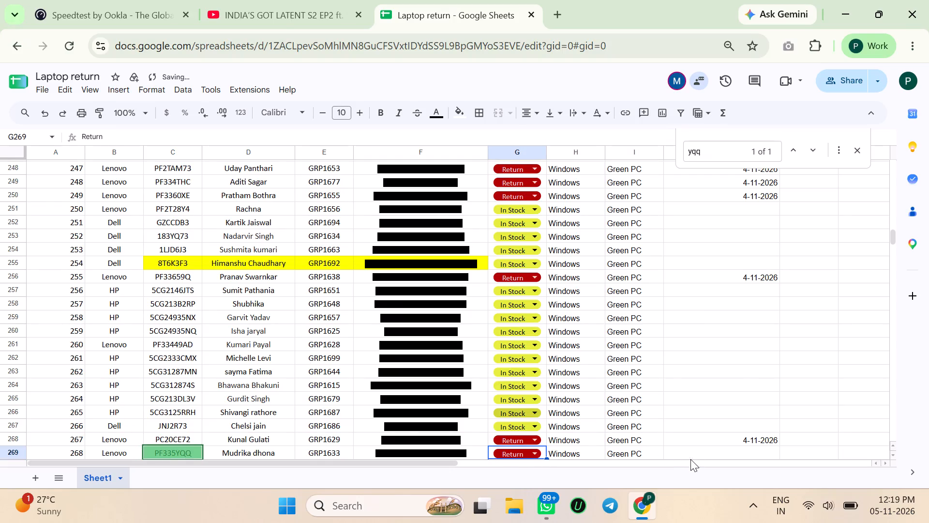
pyautogui.click(705, 446)
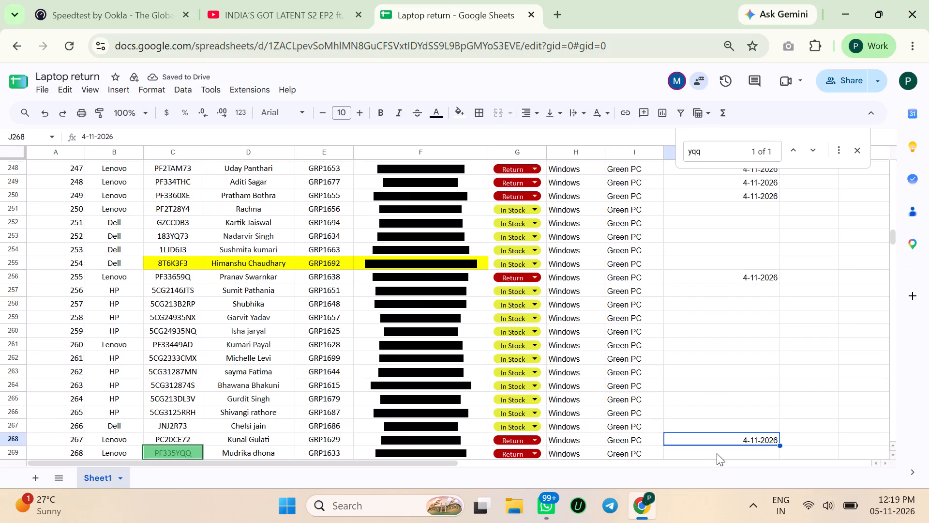
pyautogui.click(717, 453)
pyautogui.hotkey('ctrl', 'v')
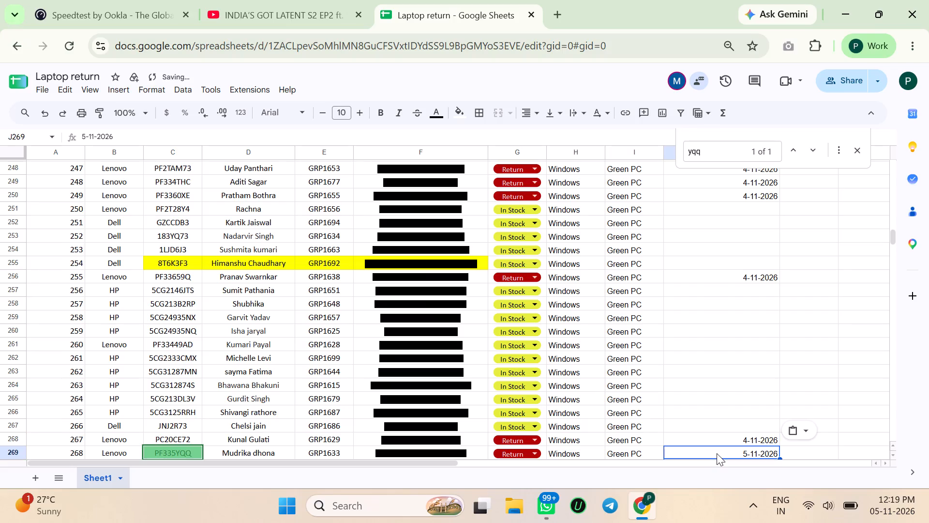
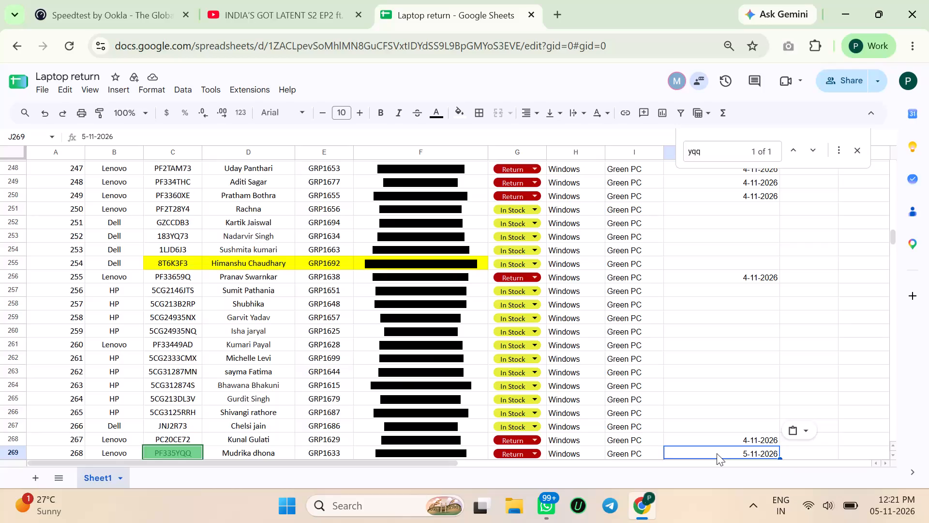
# Find the laptop with serial ending in sw2, set its status to Return, paste the return date 5-11-2026 and save the spreadsheet.
pyautogui.hotkey('ctrl', 'f')
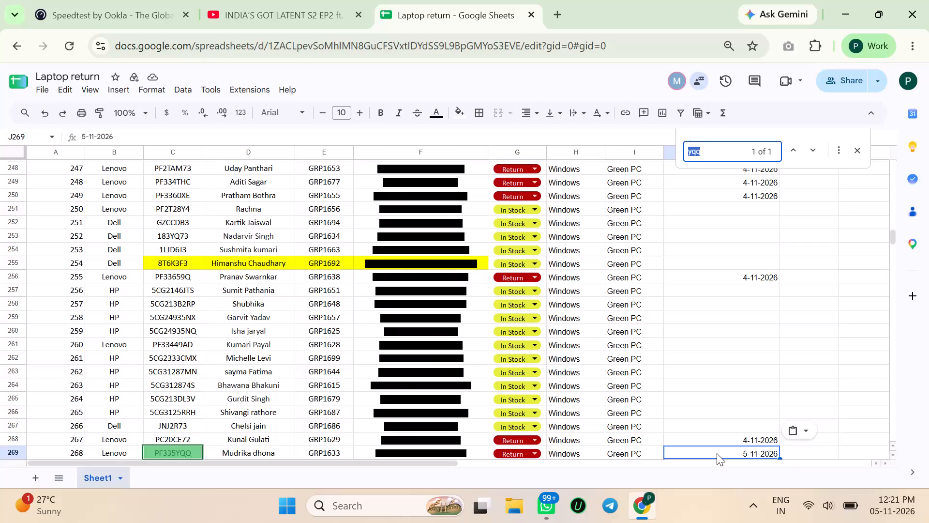
pyautogui.press('s')
pyautogui.write('w2')
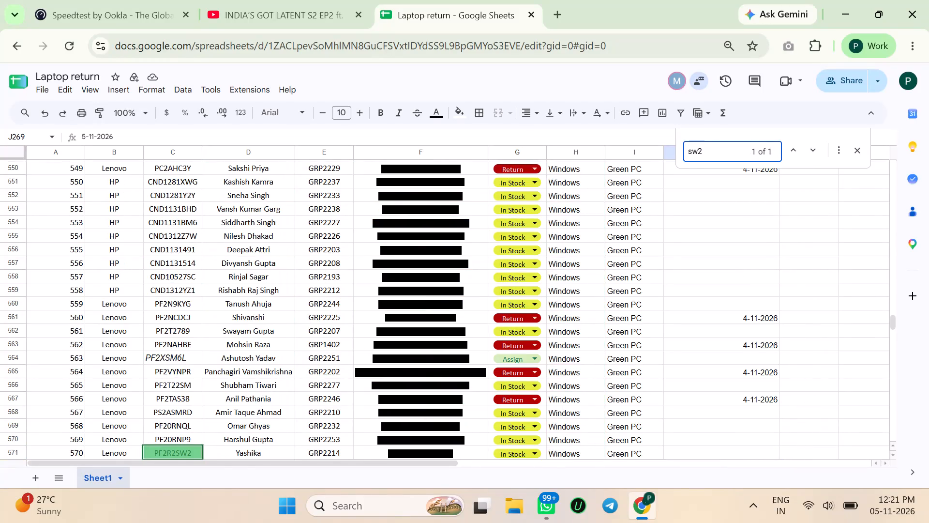
pyautogui.click(521, 451)
pyautogui.click(498, 397)
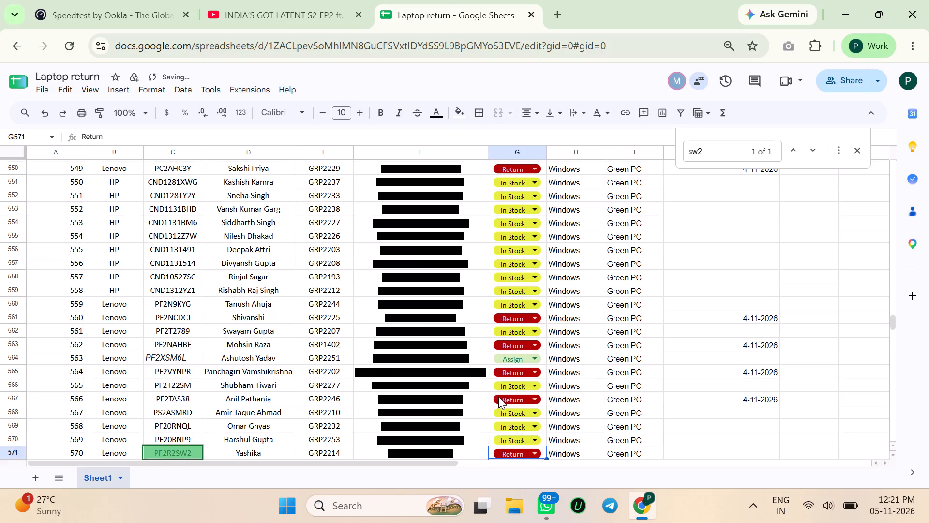
pyautogui.click(682, 449)
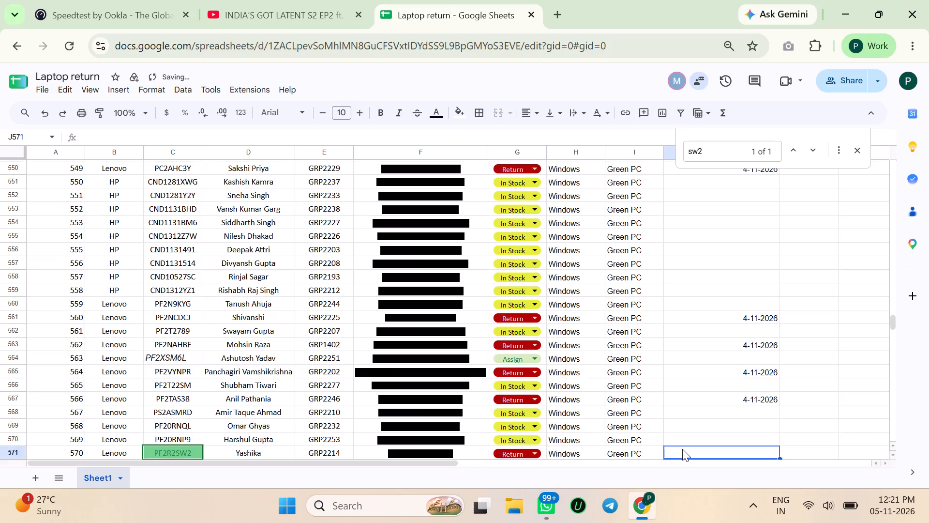
pyautogui.hotkey('ctrl', 'v')
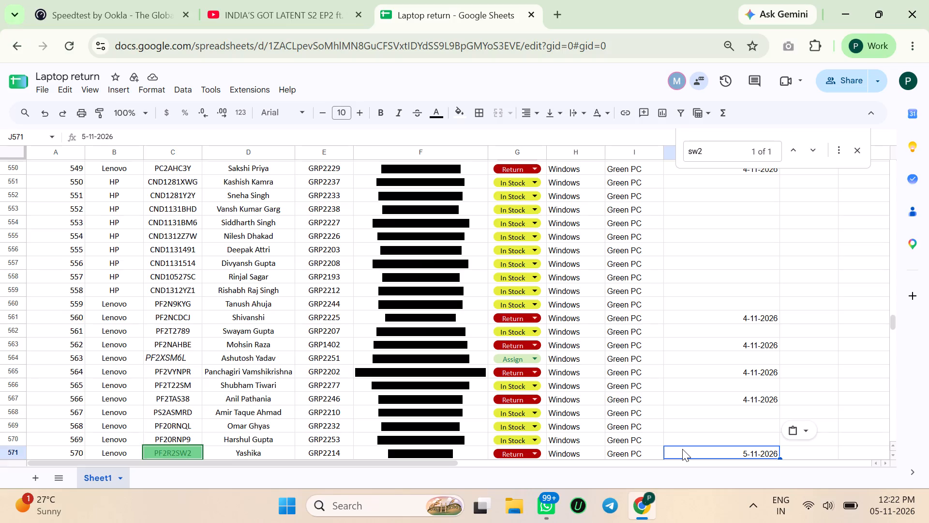
pyautogui.hotkey('ctrl', 's')
pyautogui.hotkey('ctrl', 's')
pyautogui.hotkey('ctrl', 's')
pyautogui.hotkey('ctrl', 's')
pyautogui.hotkey('ctrl', 's')
pyautogui.hotkey('ctrl', 's')
pyautogui.hotkey('ctrl', 's')
pyautogui.hotkey('ctrl', 's')
pyautogui.hotkey('ctrl', 's')
pyautogui.hotkey('ctrl', 's')
pyautogui.hotkey('ctrl', 's')
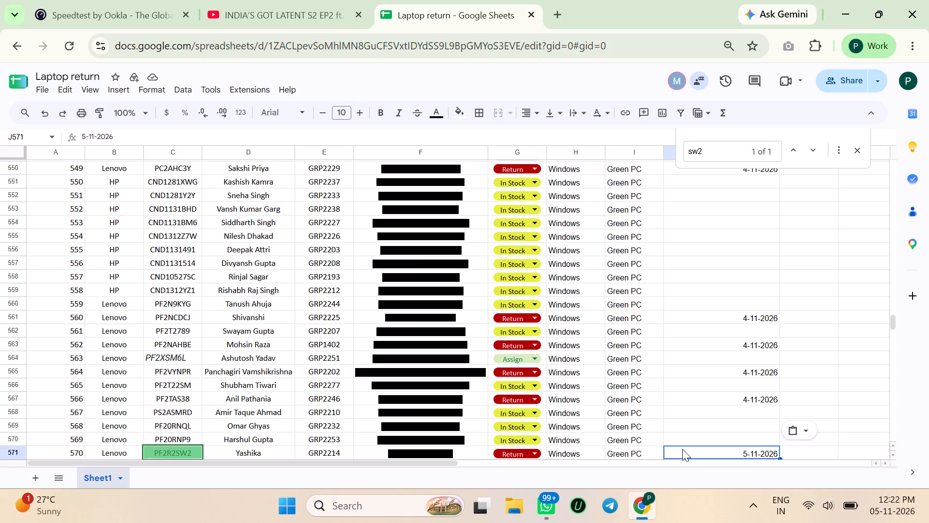
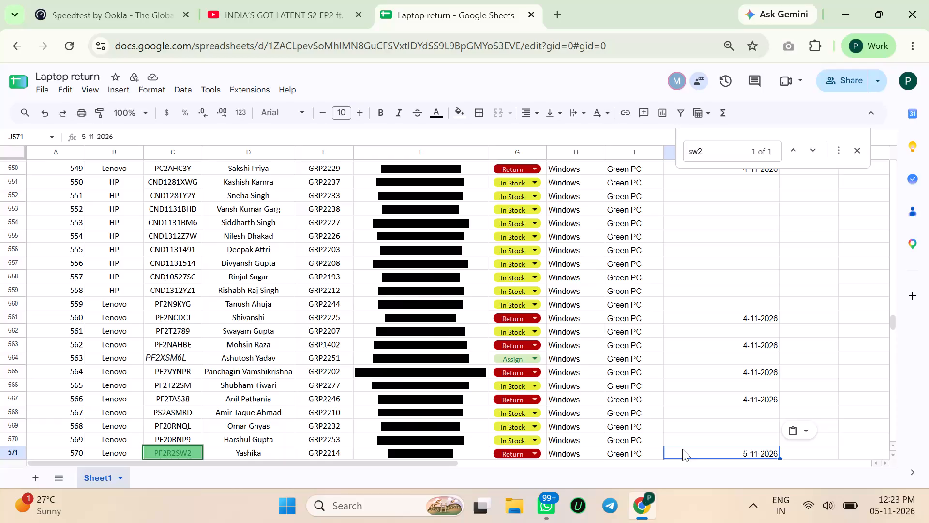
# Find the laptop with serial ending in kc8, set its status to Return, paste the return date 5-11-2026 and save the spreadsheet.
pyautogui.press('k')
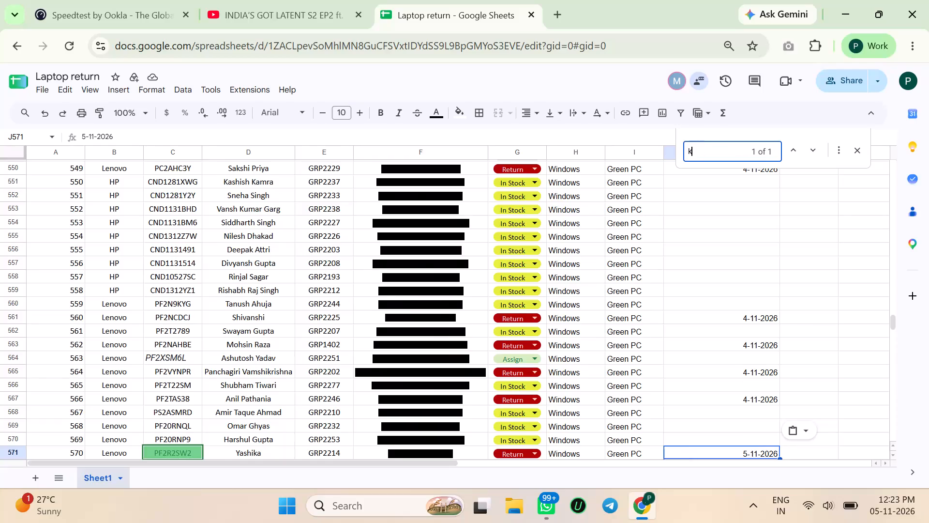
pyautogui.write('ca')
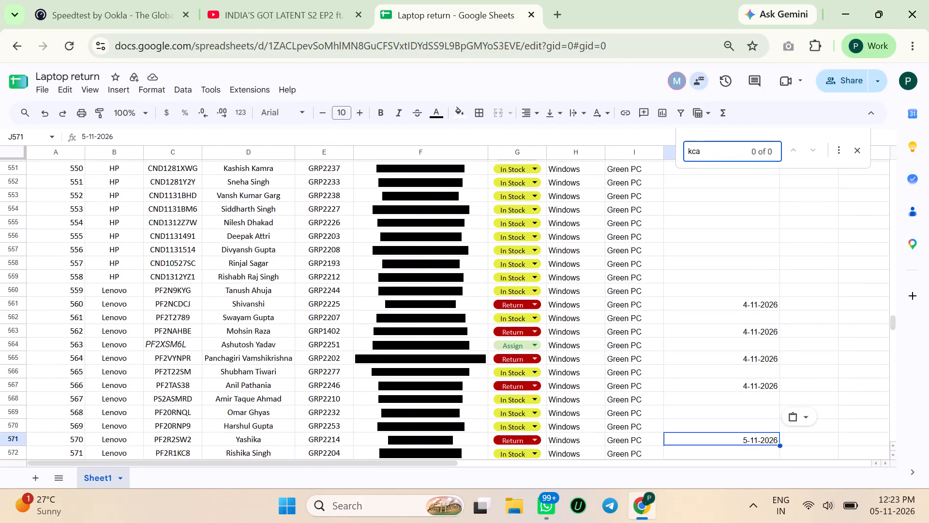
pyautogui.press('BackSpace')
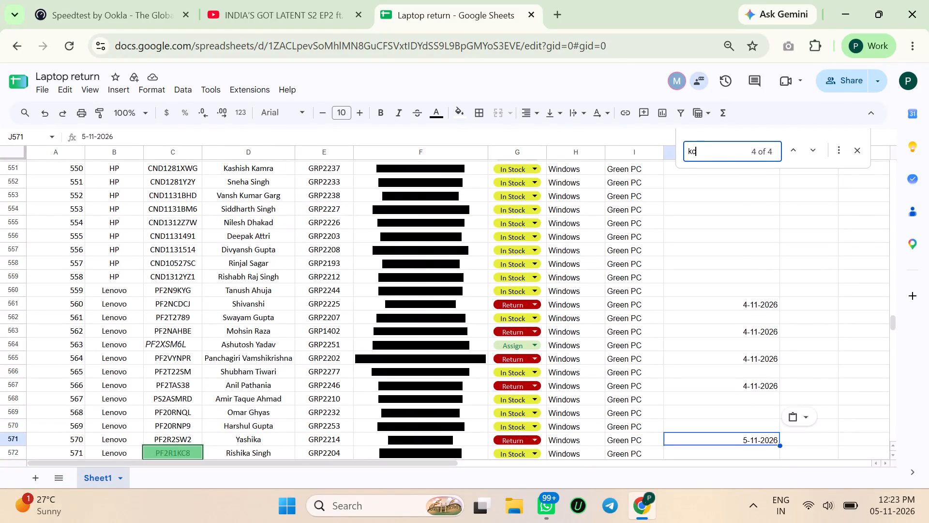
pyautogui.press('8')
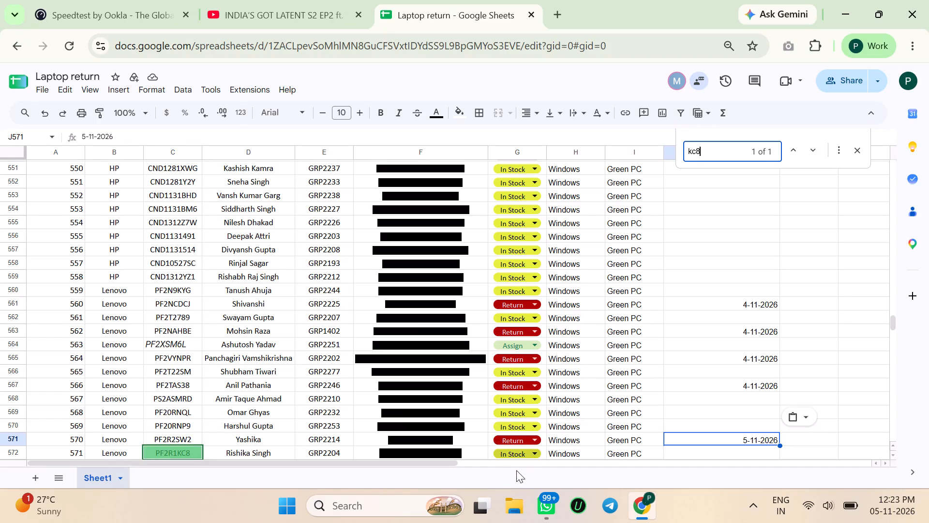
pyautogui.click(519, 454)
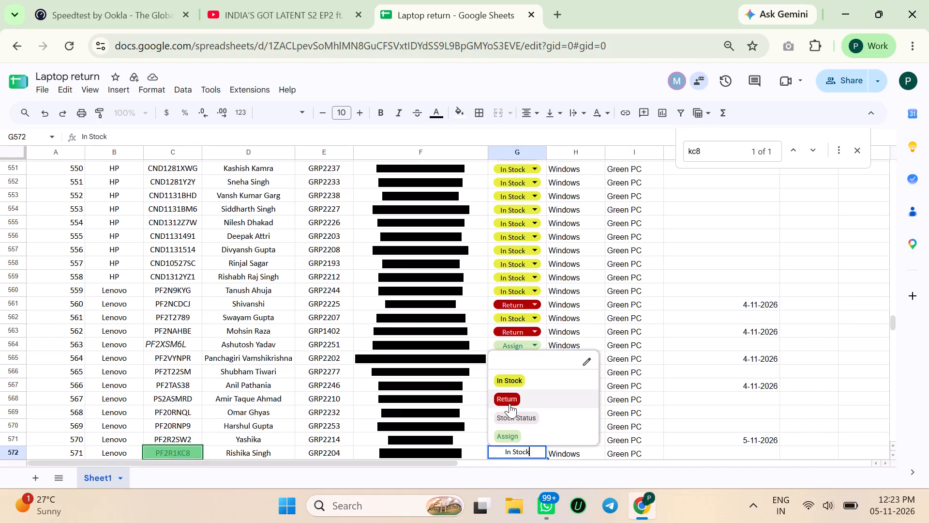
pyautogui.click(509, 403)
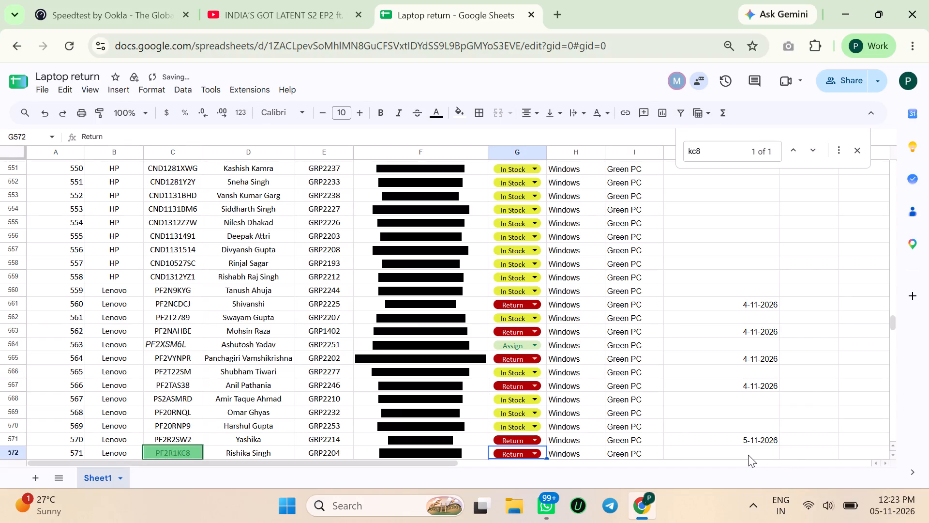
pyautogui.click(748, 455)
pyautogui.hotkey('ctrl', 'v')
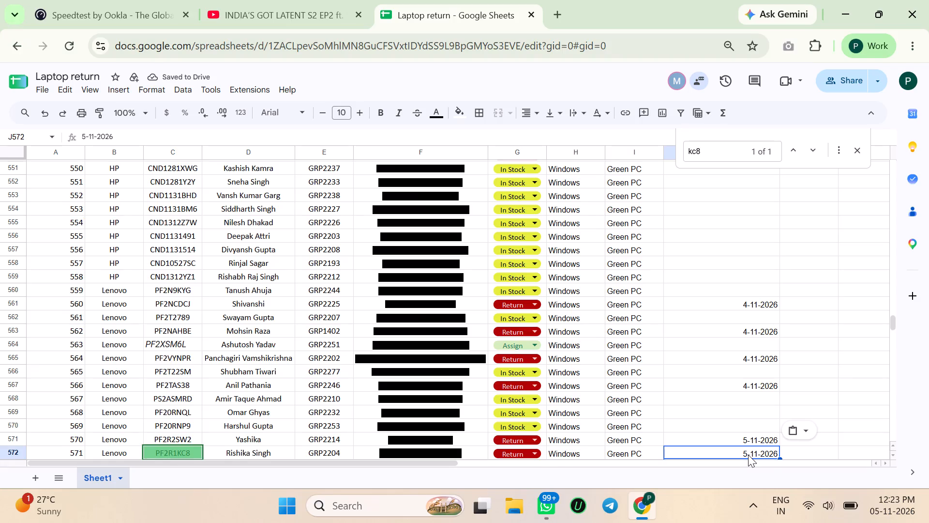
pyautogui.hotkey('ctrl', 's')
pyautogui.hotkey('ctrl', 's')
pyautogui.hotkey('ctrl', 's')
pyautogui.hotkey('ctrl', 's')
pyautogui.hotkey('ctrl', 's')
pyautogui.hotkey('ctrl', 's')
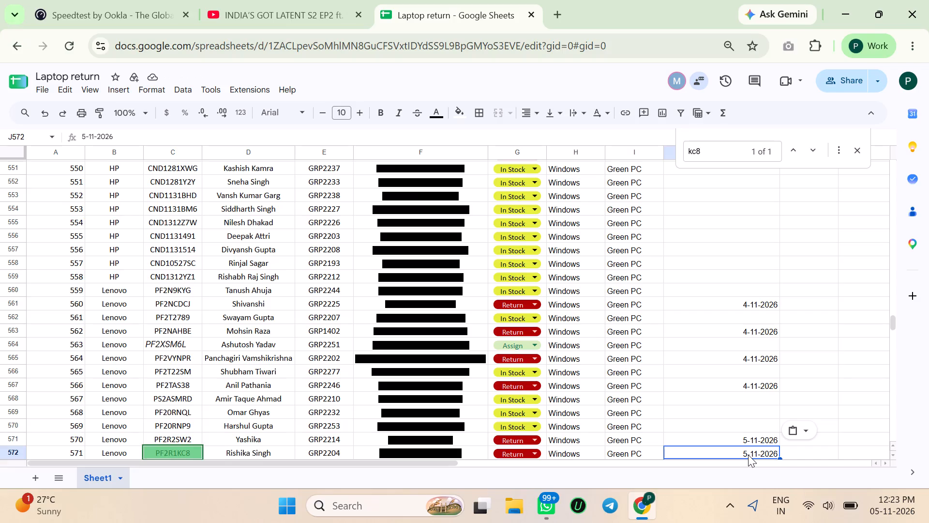
# Find the laptop with serial ending in 9ad, set its status to Return, paste the return date 5-11-2026 and save the spreadsheet.
pyautogui.hotkey('ctrl', 'f')
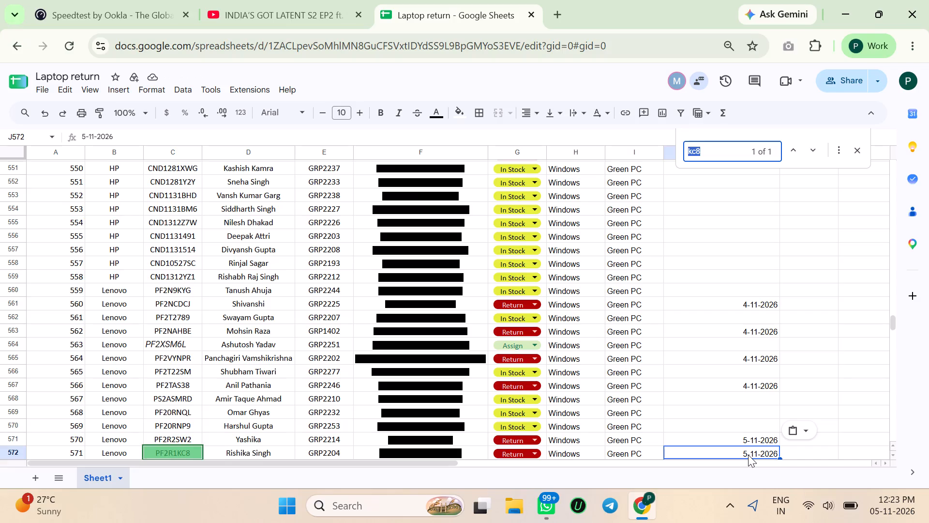
pyautogui.press('BackSpace')
pyautogui.write('9ad')
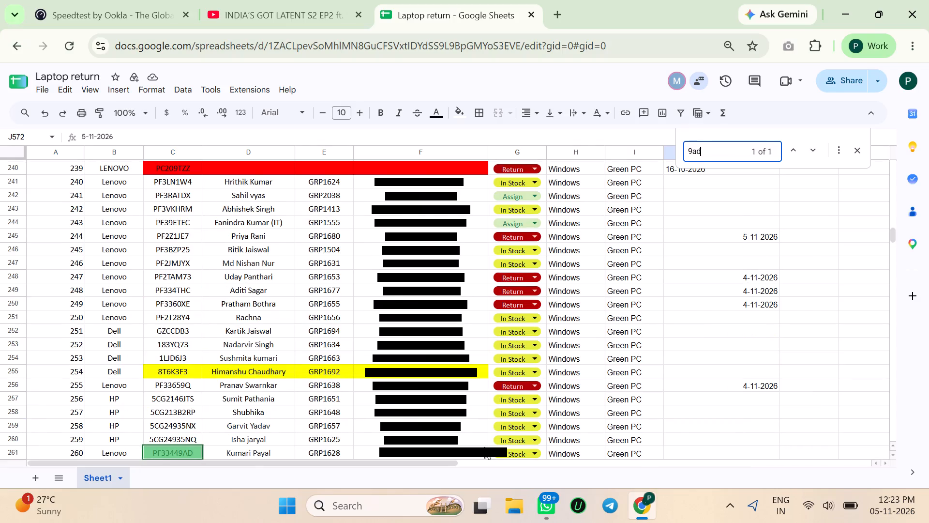
pyautogui.click(509, 449)
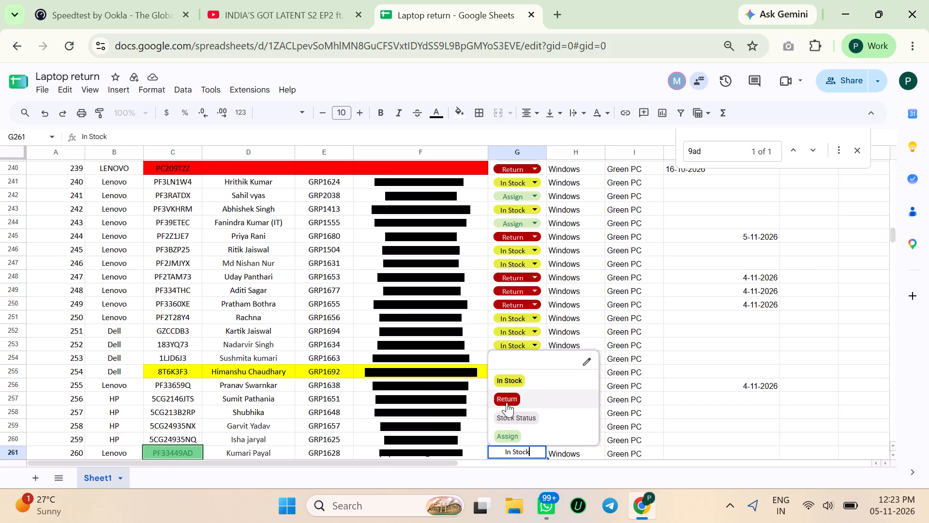
pyautogui.click(507, 402)
pyautogui.click(703, 455)
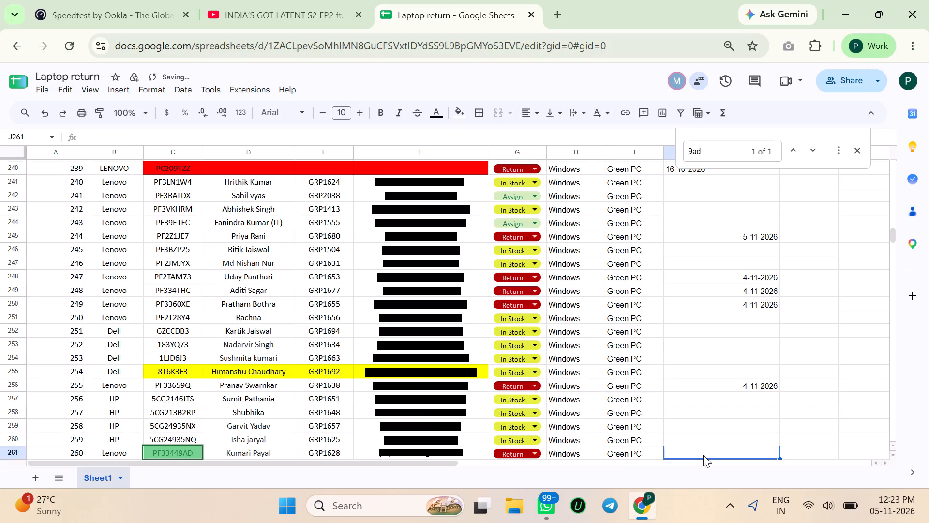
pyautogui.hotkey('ctrl', 'v')
pyautogui.hotkey('ctrl', 's')
pyautogui.hotkey('ctrl', 's')
pyautogui.hotkey('ctrl', 's')
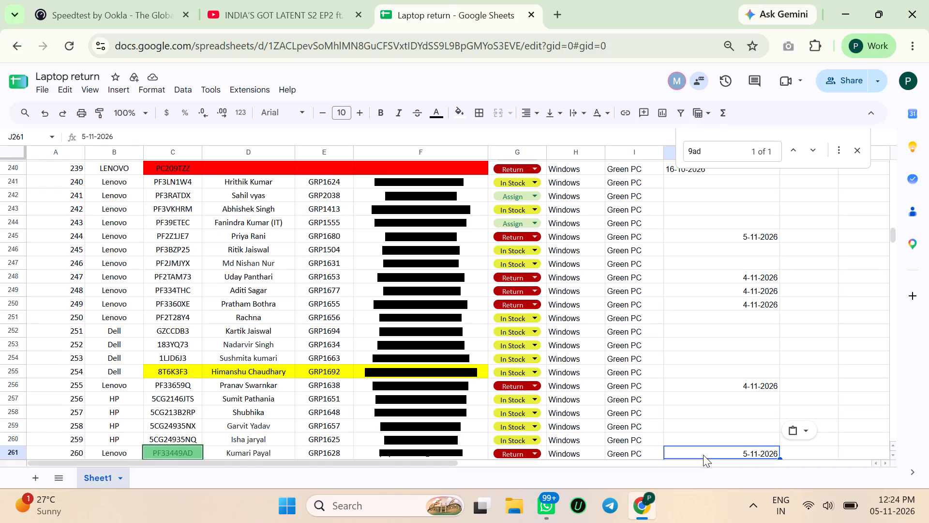
# Search for tel, go through the matches to the laptop serial PF31TTEL, set its status to Return and paste the return date 5-11-2026.
pyautogui.hotkey('ctrl', 'f')
pyautogui.write('tel')
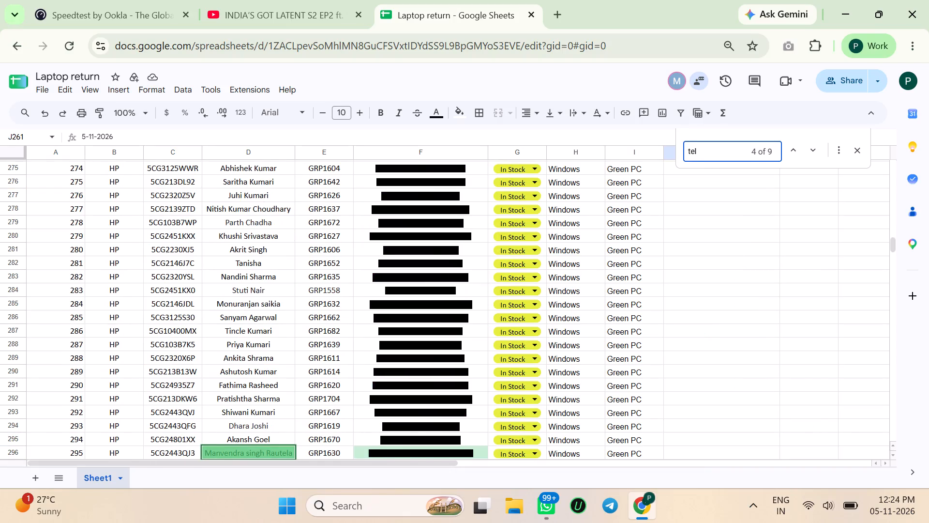
pyautogui.click(816, 151)
pyautogui.click(816, 151)
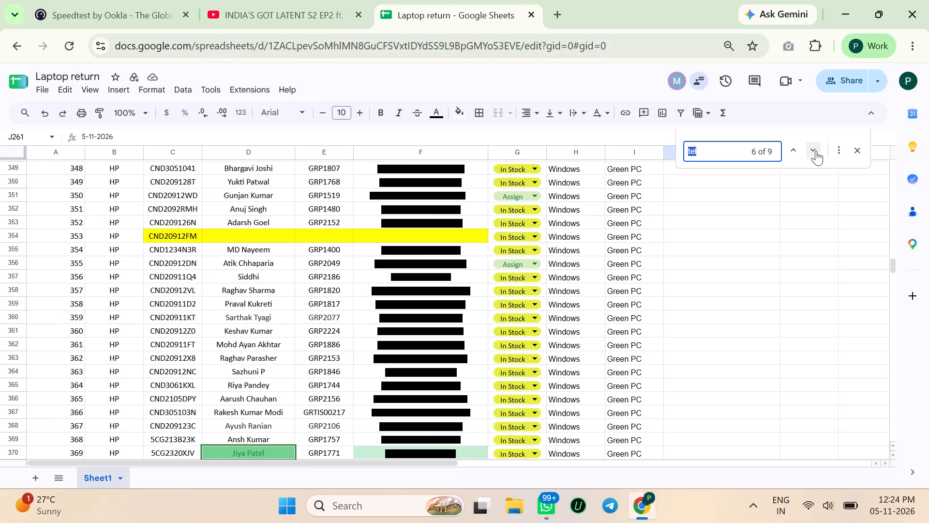
pyautogui.click(816, 151)
pyautogui.click(816, 151)
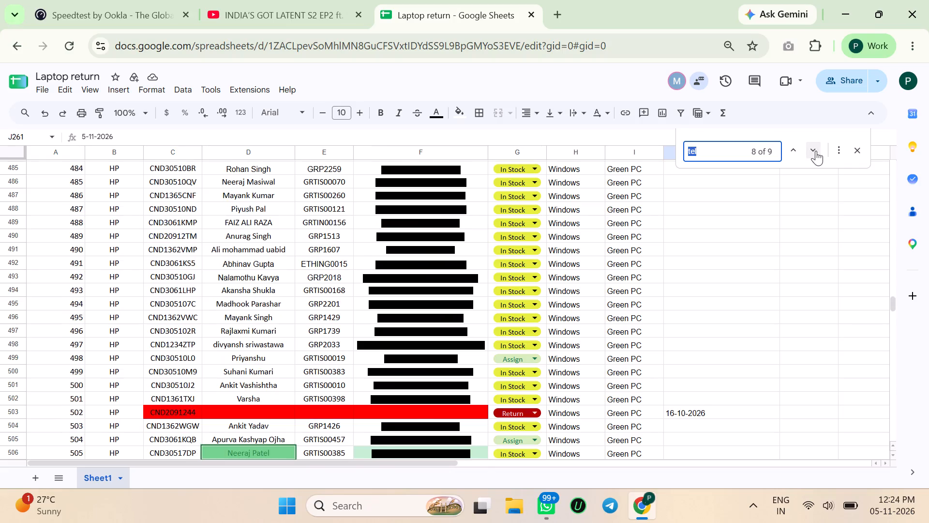
pyautogui.click(816, 151)
pyautogui.click(816, 151)
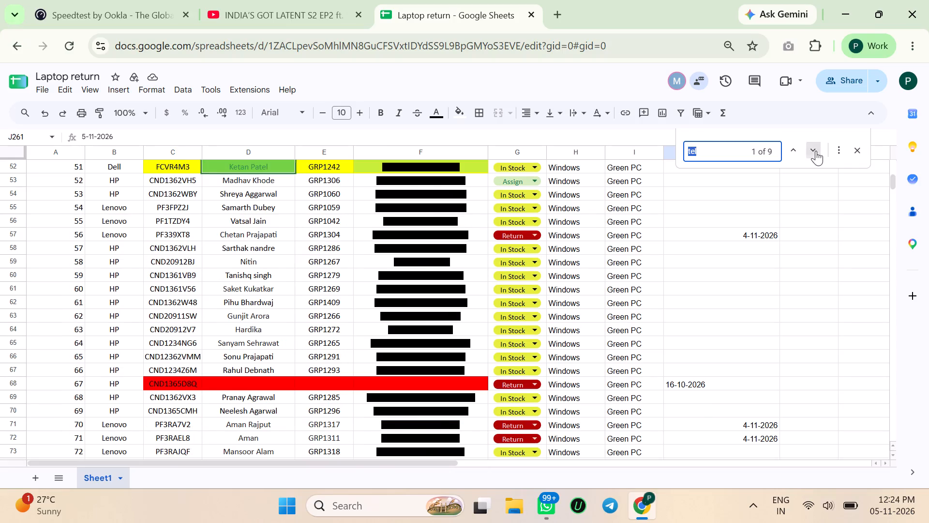
pyautogui.click(816, 151)
pyautogui.doubleClick(816, 151)
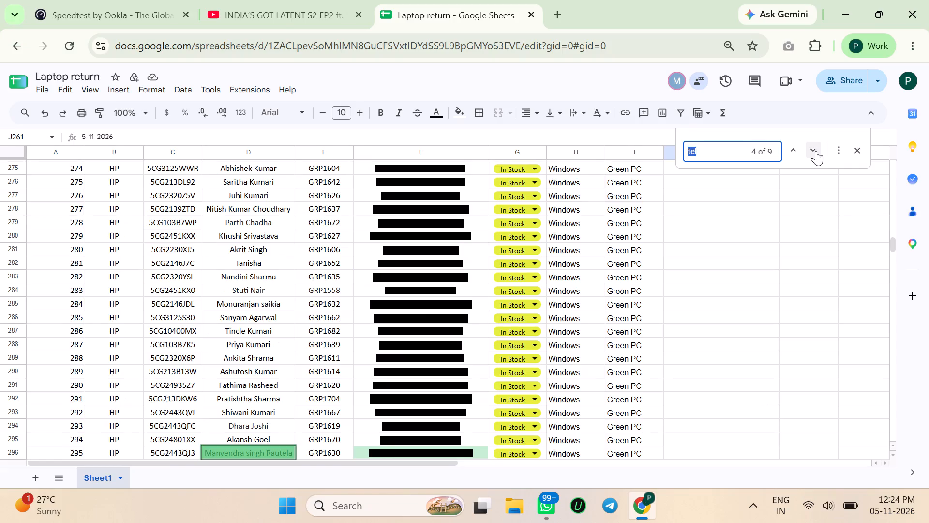
pyautogui.click(816, 151)
pyautogui.click(816, 151)
pyautogui.click(816, 151)
pyautogui.click(816, 151)
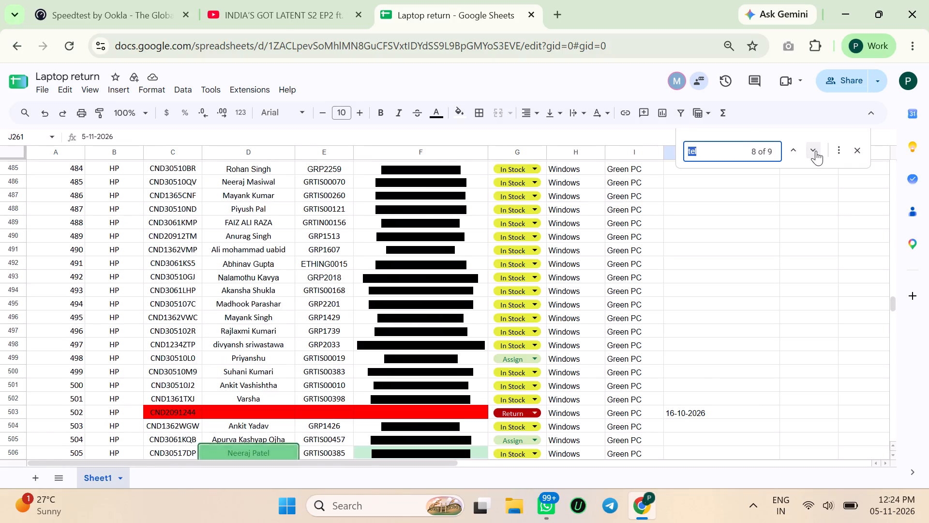
pyautogui.click(816, 151)
pyautogui.click(816, 151)
pyautogui.click(816, 151)
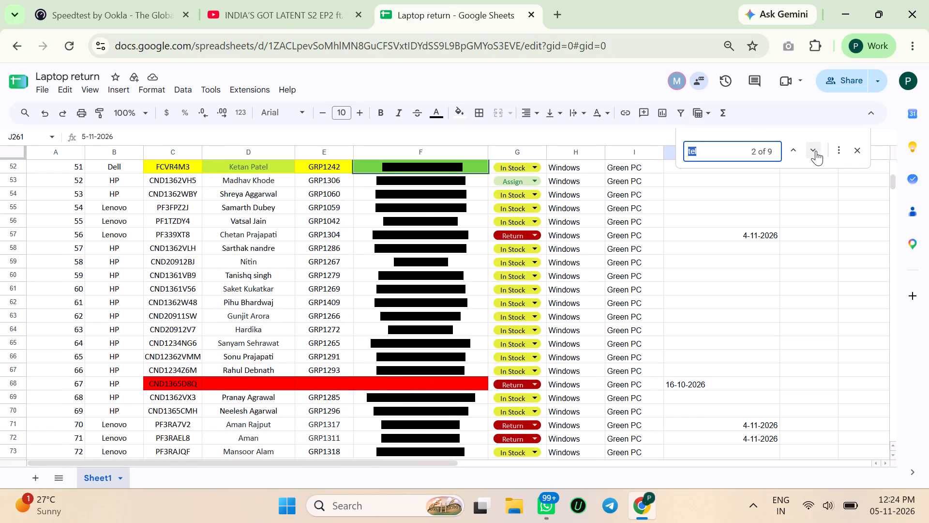
pyautogui.click(816, 151)
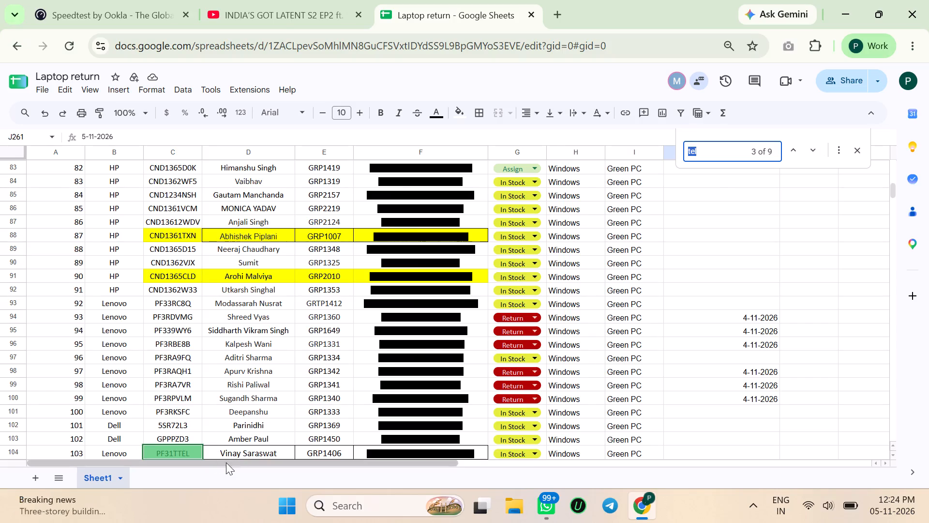
pyautogui.click(514, 453)
pyautogui.click(511, 397)
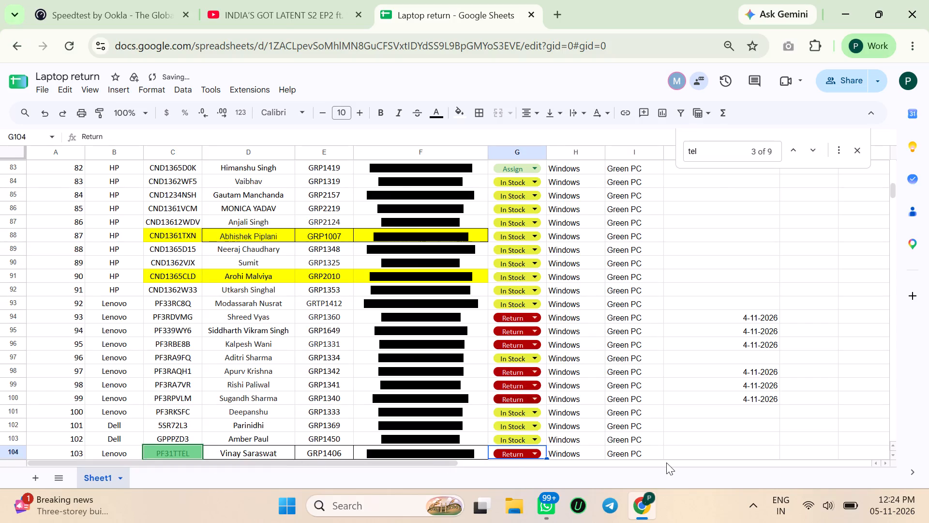
pyautogui.click(718, 452)
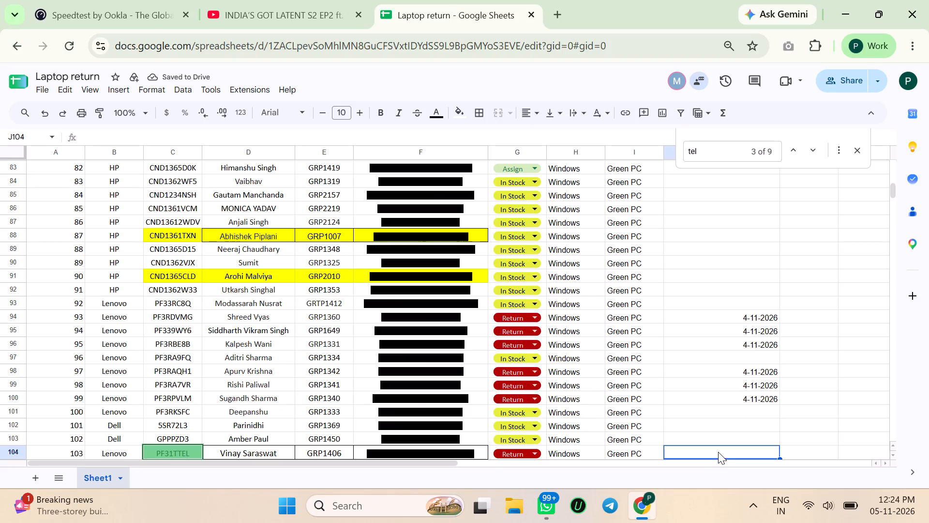
pyautogui.hotkey('ctrl', 'v')
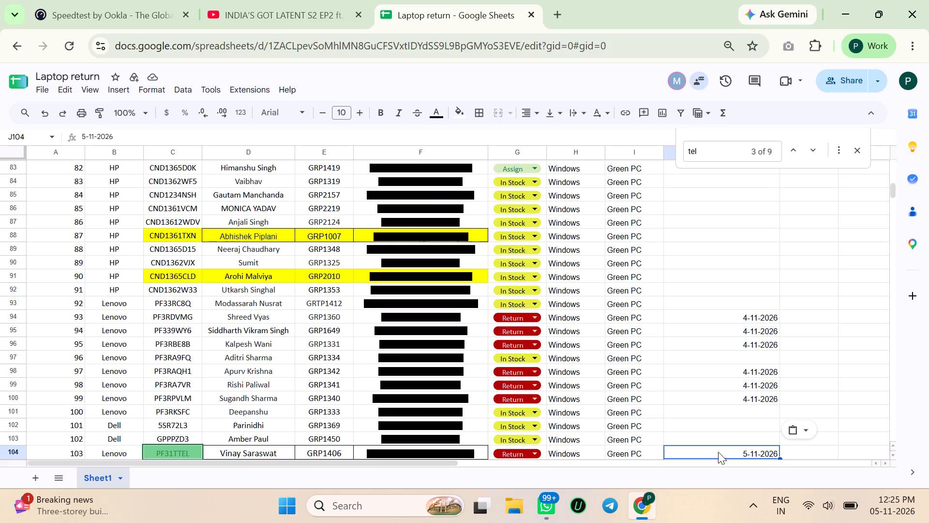
# Find the laptop with serial ending in t33, set its status to Return and paste the return date 5-11-2026.
pyautogui.hotkey('ctrl', 'f')
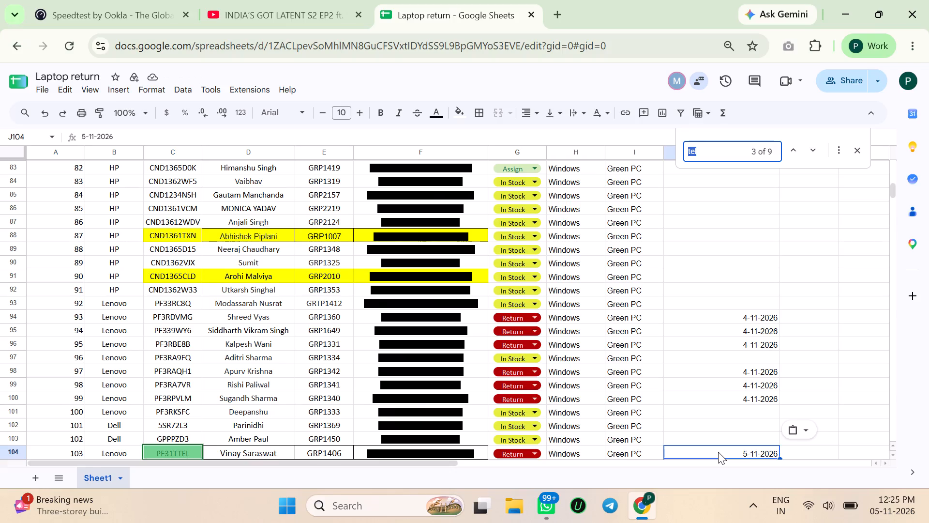
pyautogui.press('e')
pyautogui.write('33')
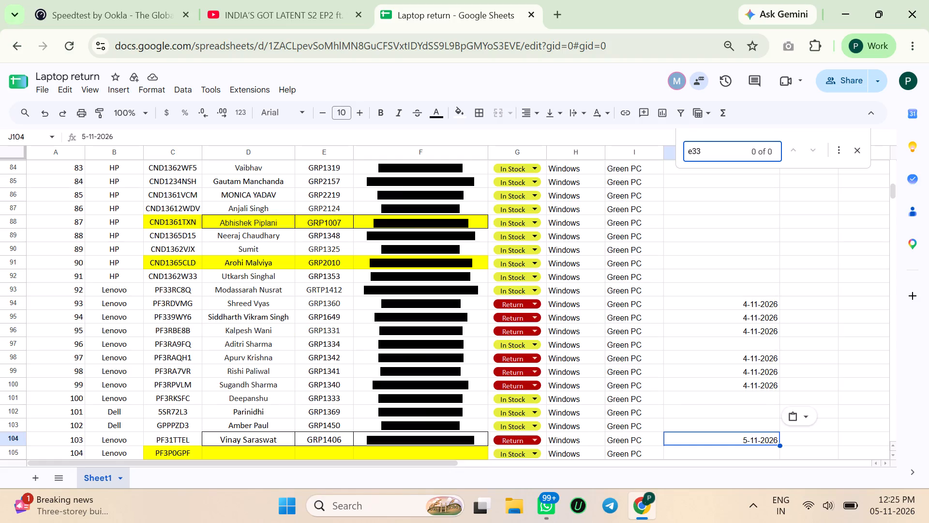
pyautogui.press('BackSpace')
pyautogui.press('BackSpace')
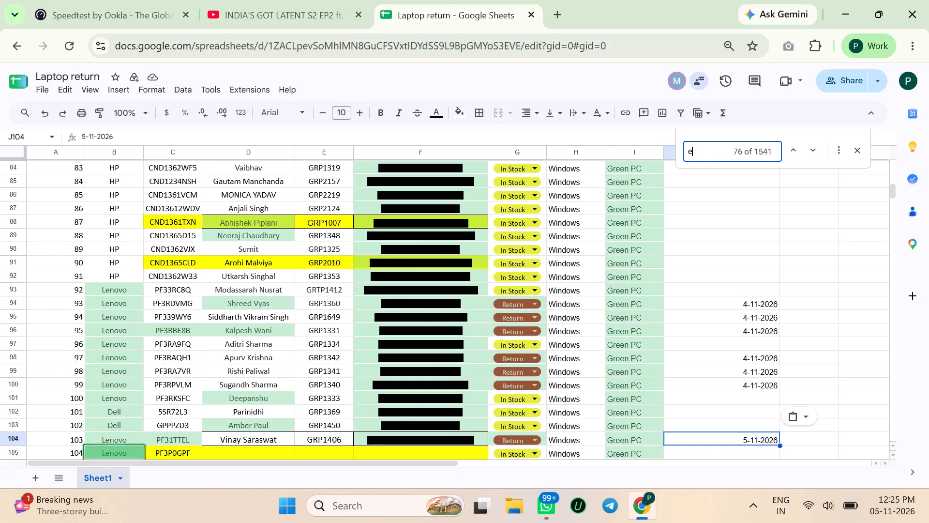
pyautogui.press('BackSpace')
pyautogui.press('t')
pyautogui.write('33')
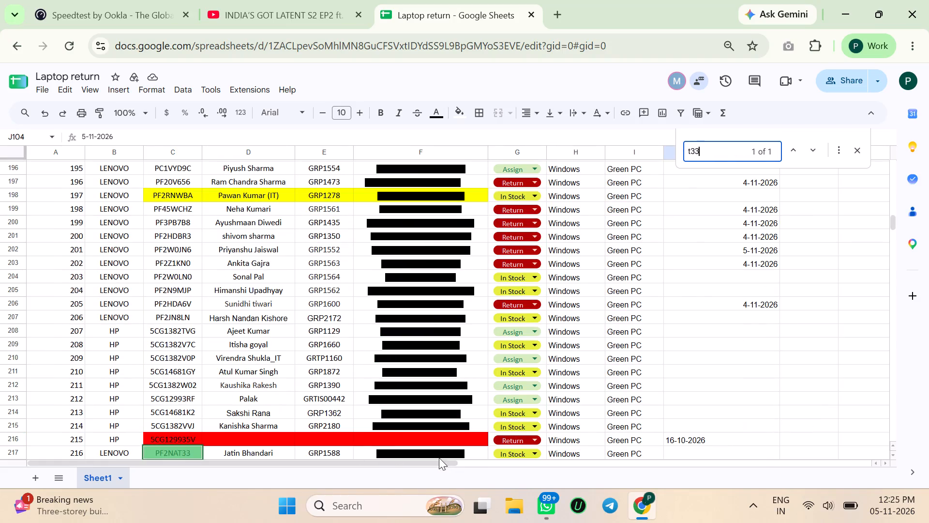
pyautogui.click(519, 451)
pyautogui.click(511, 400)
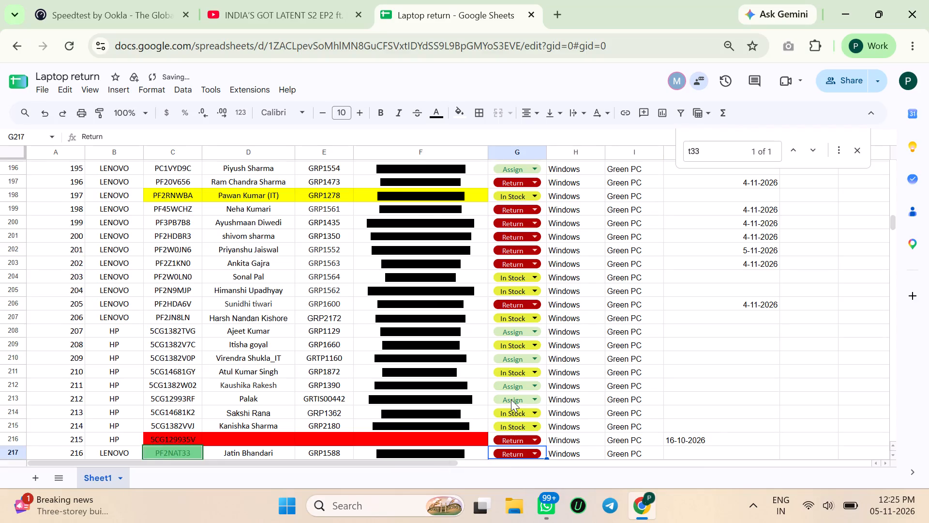
pyautogui.click(679, 449)
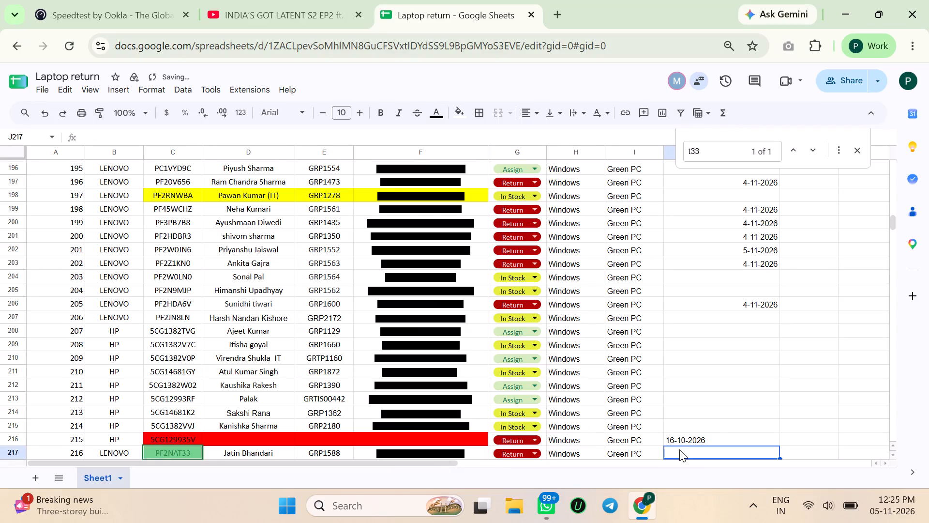
pyautogui.hotkey('ctrl', 'v')
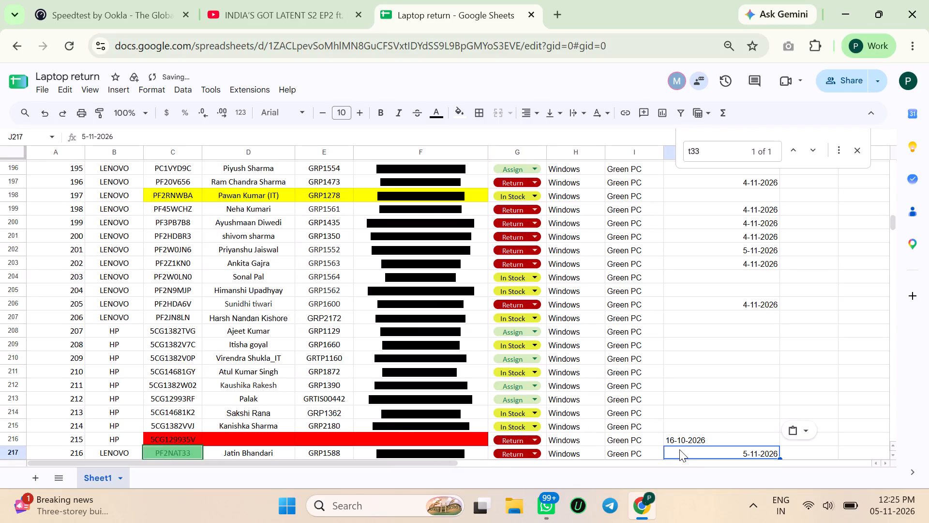
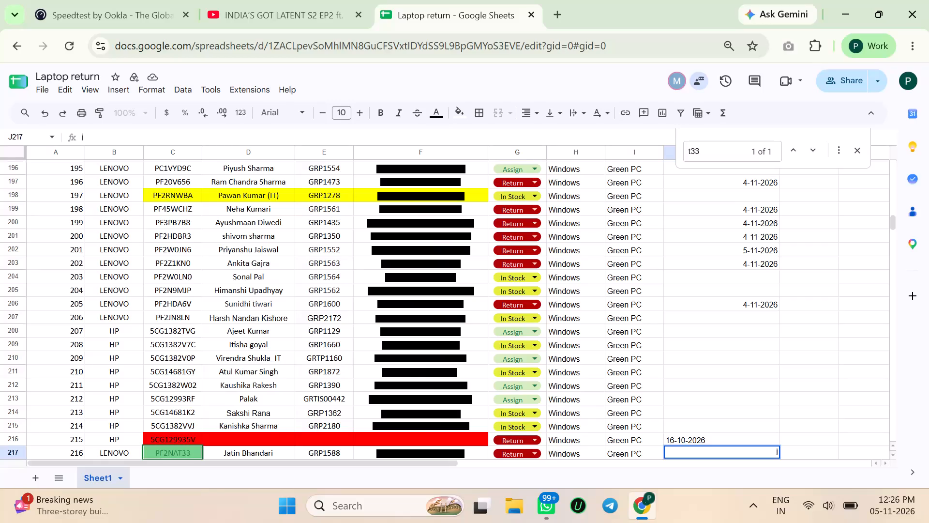
# Undo the stray letter in the return date cell of laptop PF2NAT33 and paste 5-11-2026 there again.
pyautogui.hotkey('ctrl', 'z')
pyautogui.hotkey('ctrl', 'v')
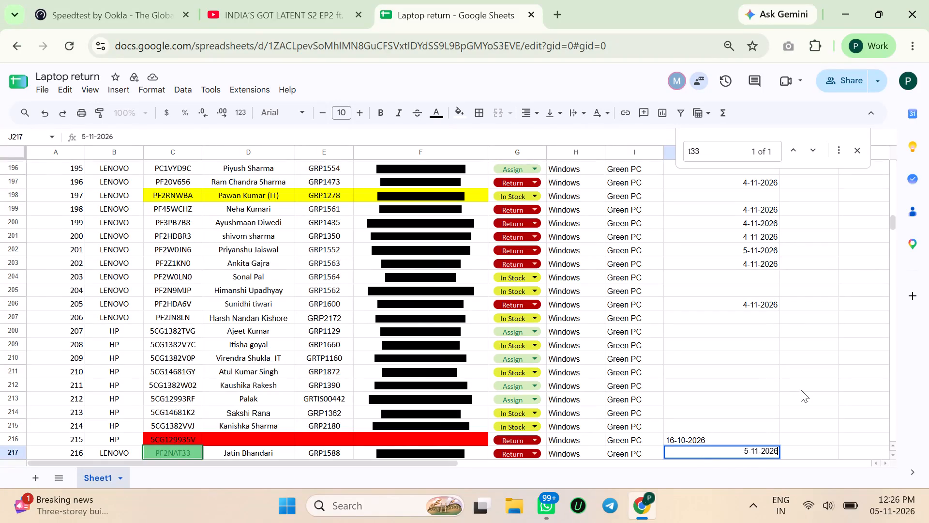
# Find the laptop with serial ending in jqf, set its status to Return and paste the return date 5-11-2026.
pyautogui.hotkey('ctrl', 'f')
pyautogui.press('j')
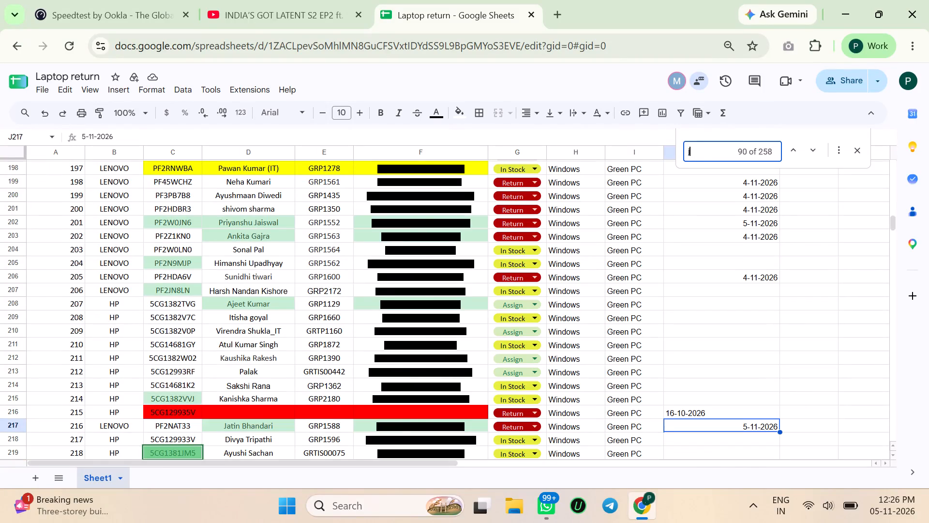
pyautogui.write('qf')
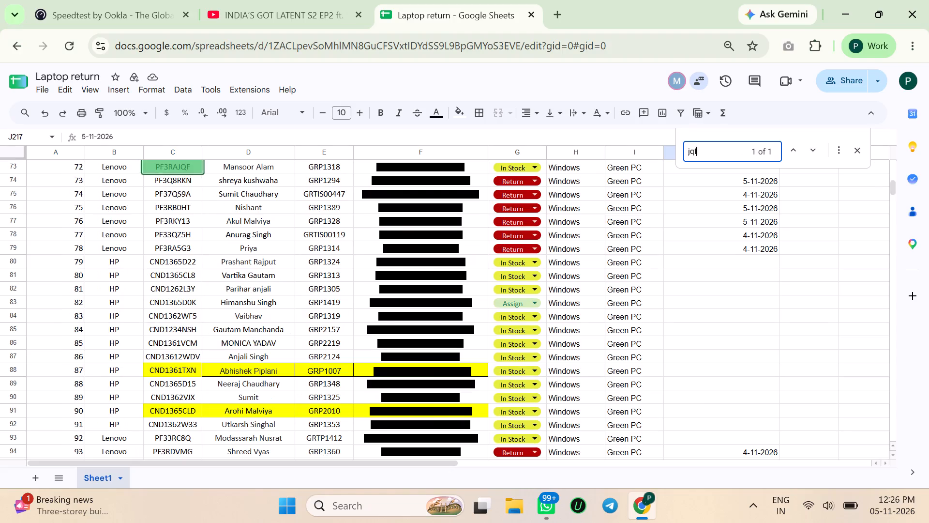
pyautogui.click(529, 168)
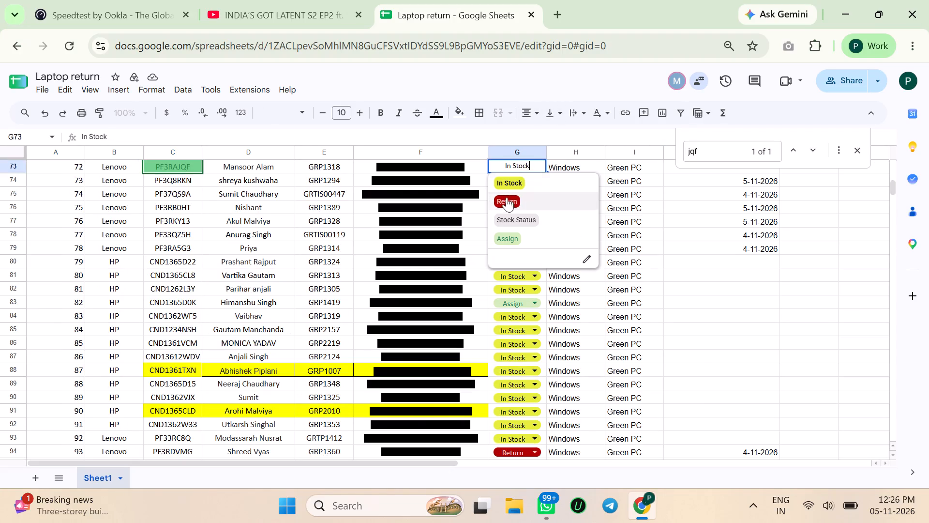
pyautogui.click(505, 200)
pyautogui.click(685, 170)
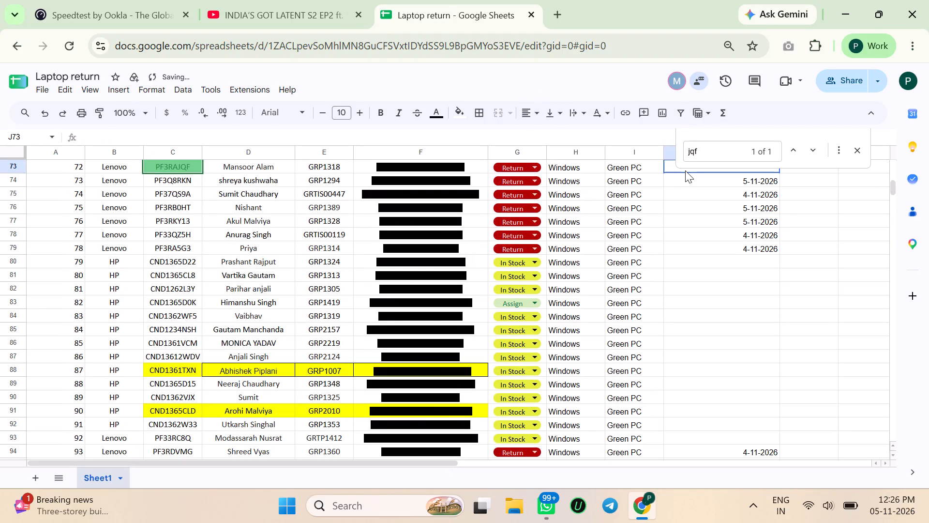
pyautogui.hotkey('ctrl', 'v')
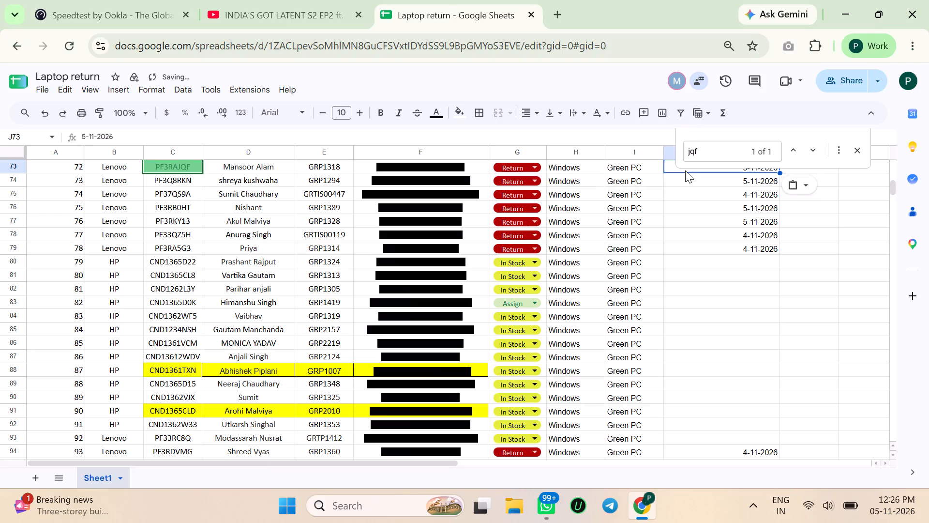
pyautogui.click(685, 170)
# Find the laptop with serial ending in c8q, set its status to Return and paste the return date 5-11-2026.
pyautogui.hotkey('ctrl', 'f')
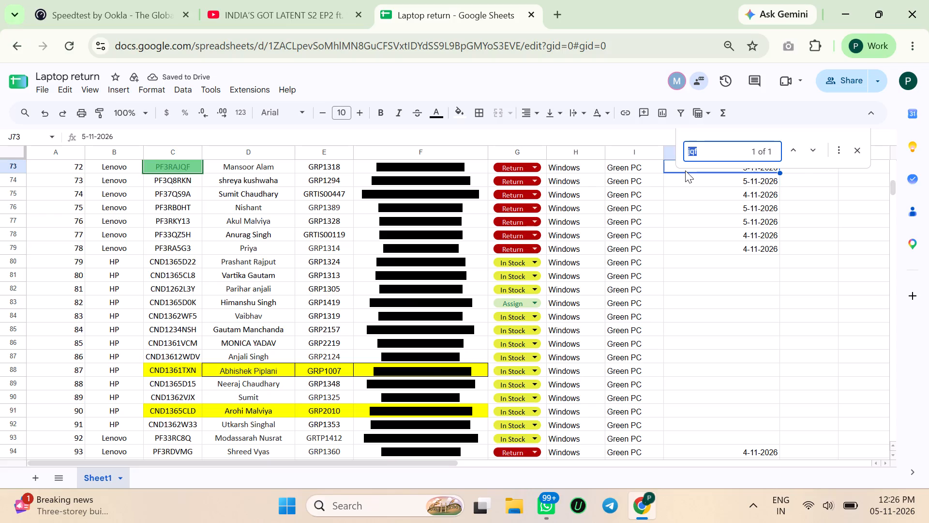
pyautogui.press('c')
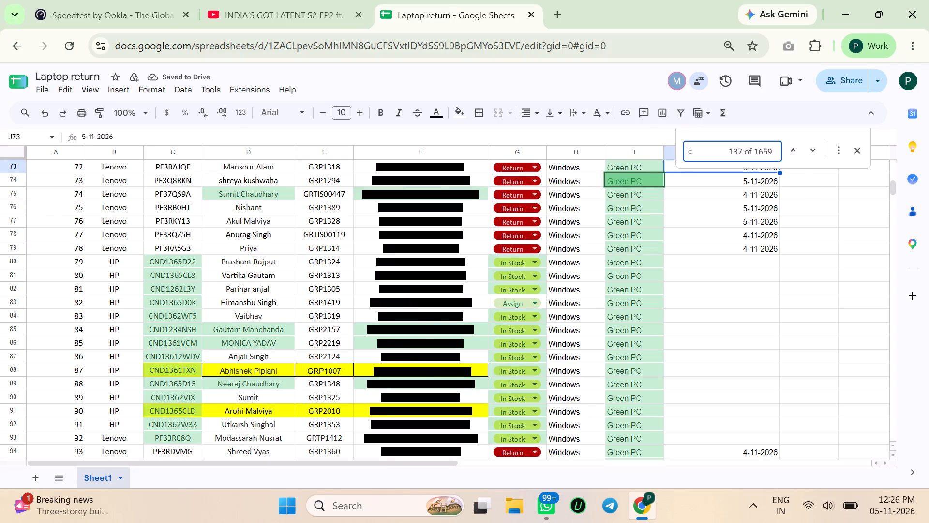
pyautogui.write('8q')
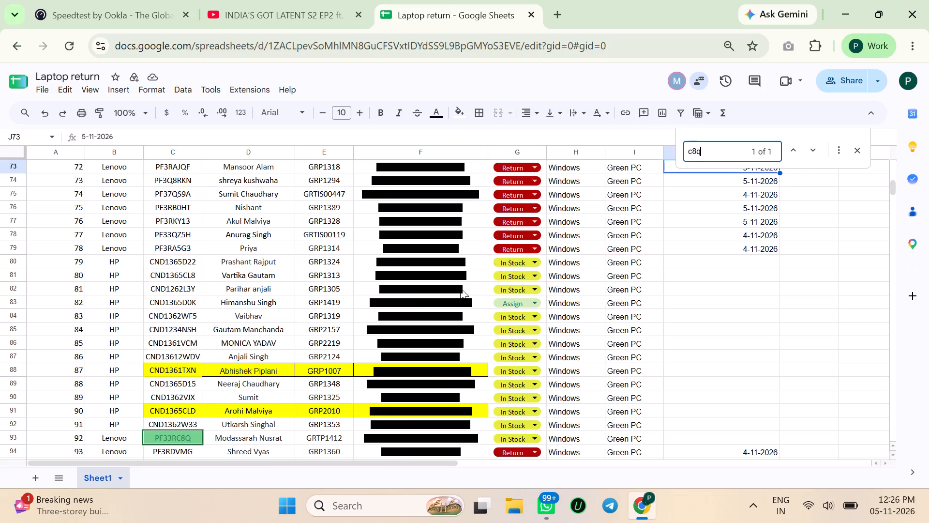
pyautogui.click(503, 439)
pyautogui.click(501, 385)
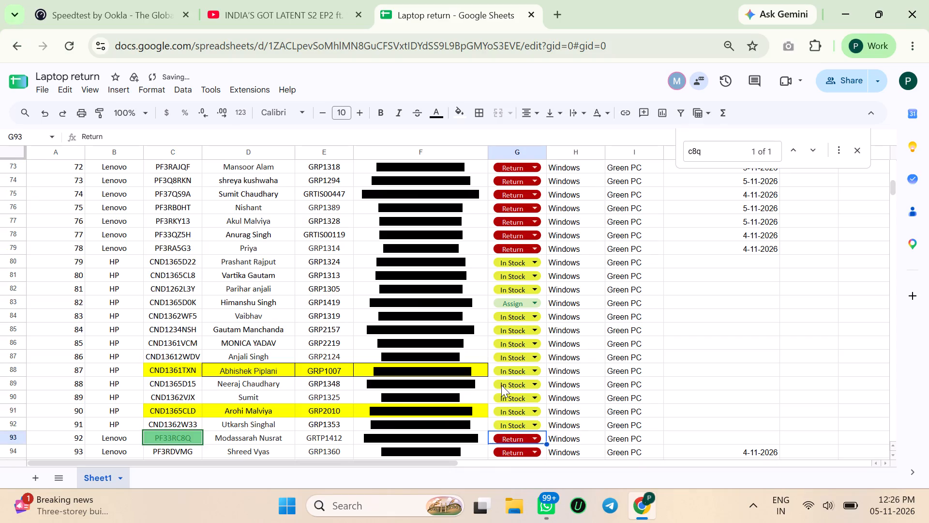
pyautogui.click(717, 443)
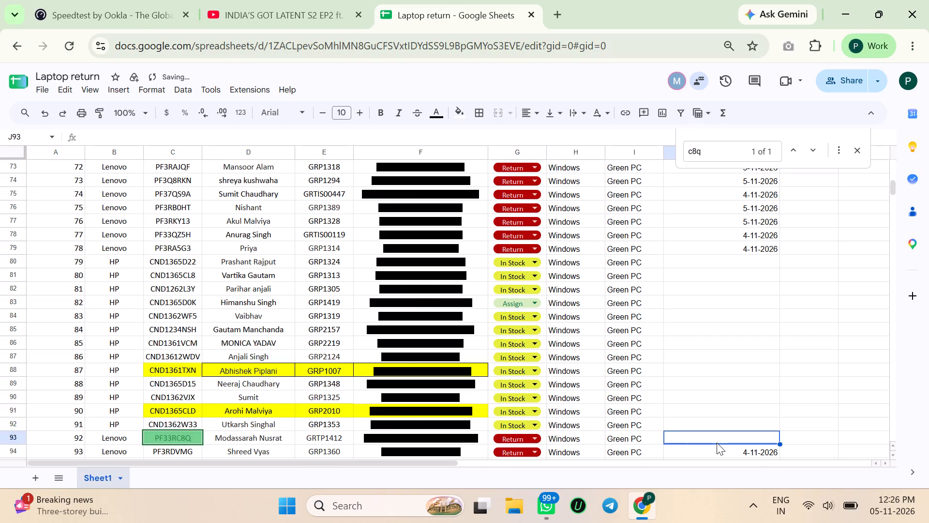
pyautogui.hotkey('ctrl', 'v')
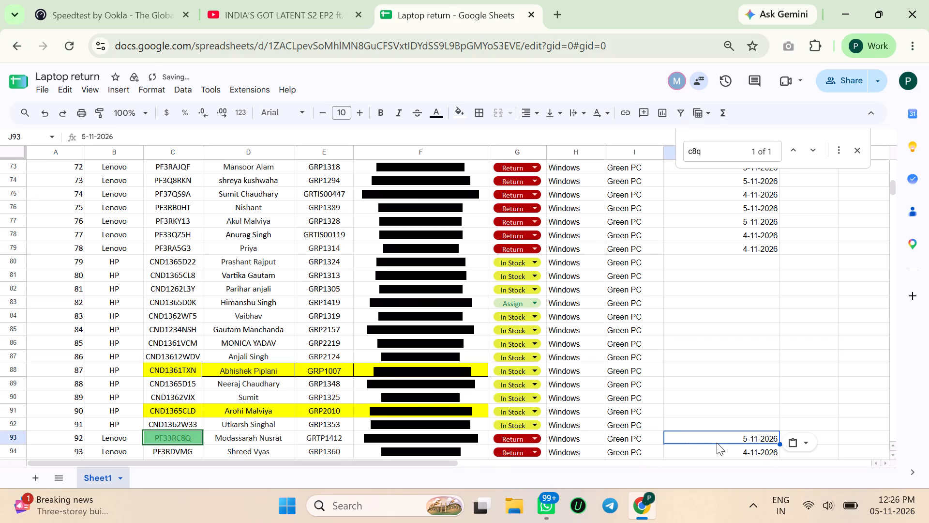
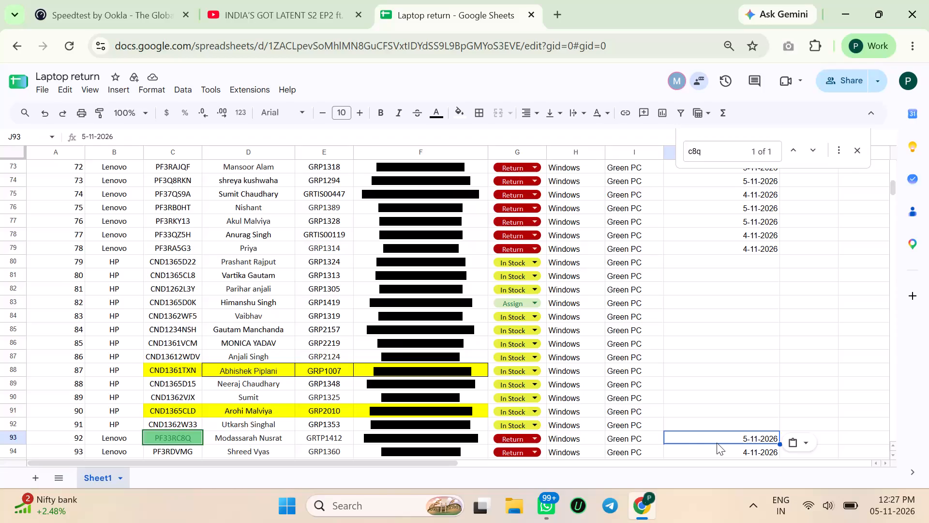
# Find the laptop with serial ending in hgk, set its status to Return and paste the return date 5-11-2026.
pyautogui.hotkey('ctrl', 'f')
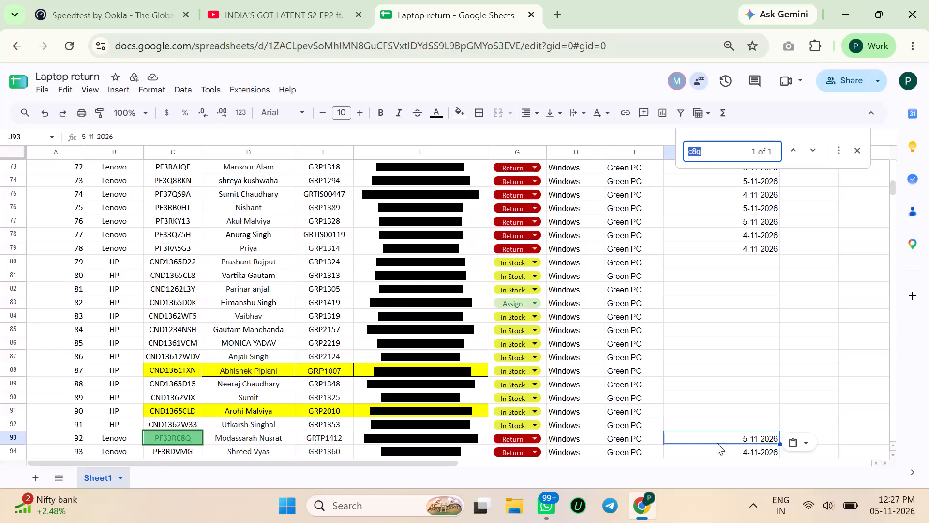
pyautogui.write('hgk')
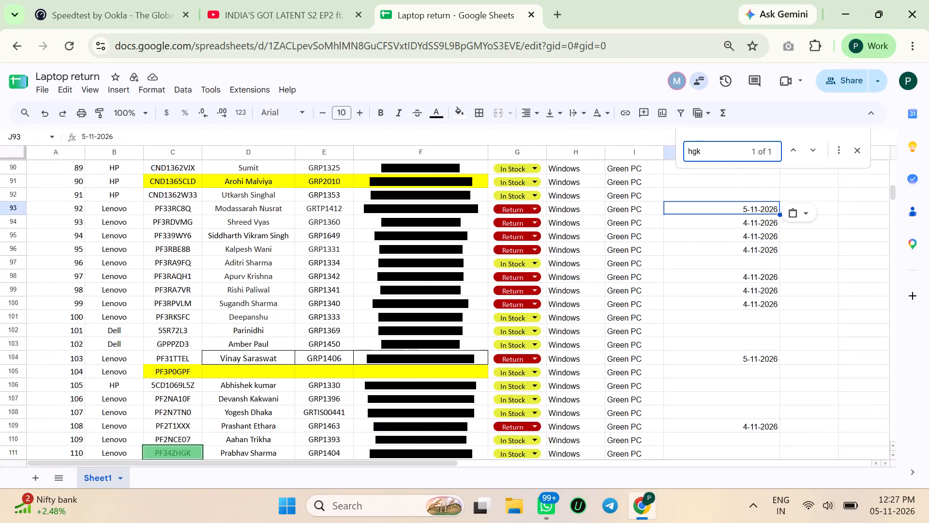
pyautogui.click(514, 452)
pyautogui.click(512, 398)
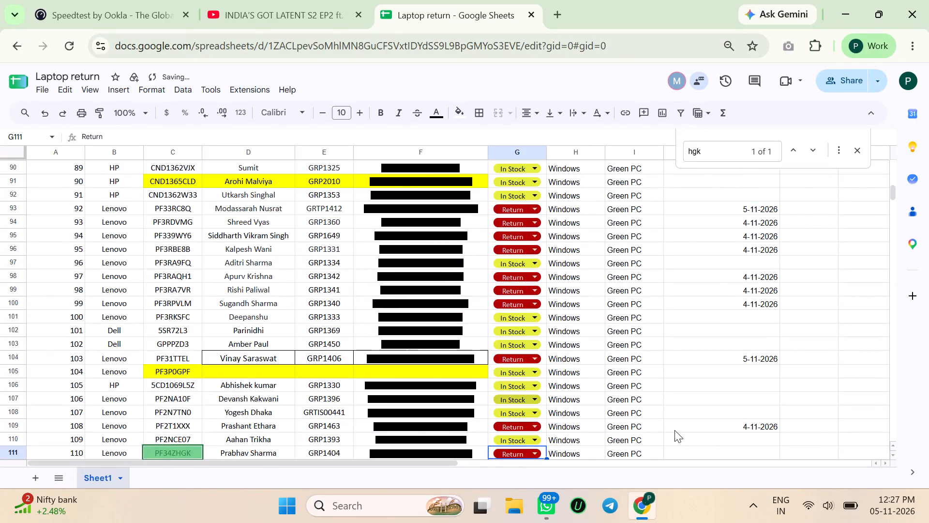
pyautogui.click(715, 451)
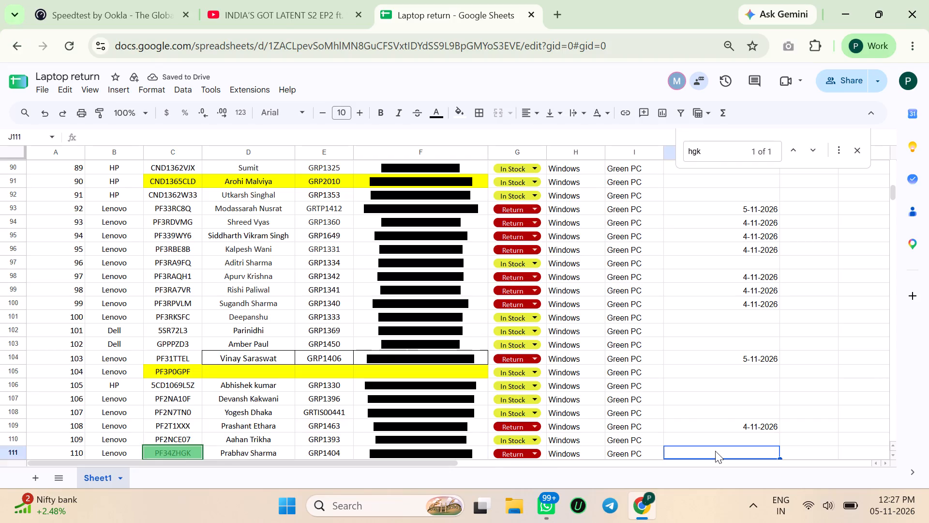
pyautogui.hotkey('ctrl', 'v')
pyautogui.hotkey('ctrl', 's')
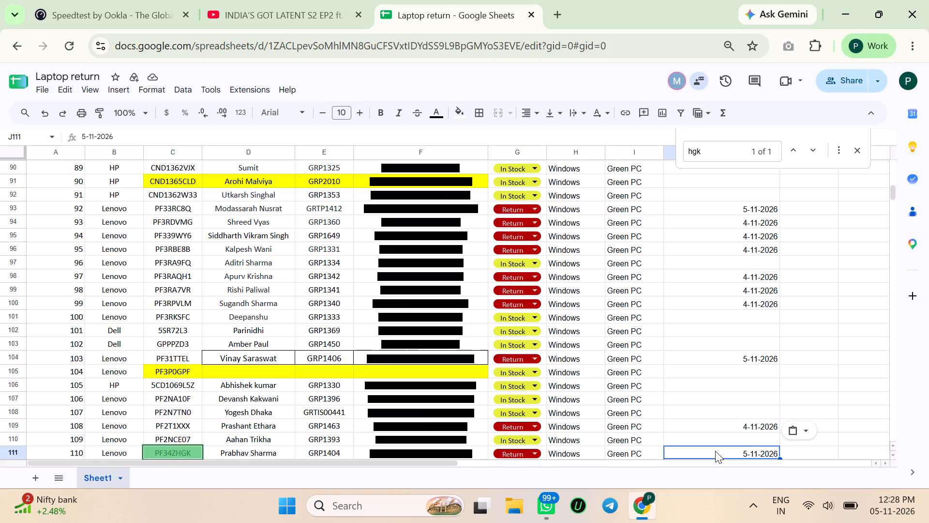
# Find the laptop with serial ending in mrd, set its status to Return and paste the return date 5-11-2026.
pyautogui.hotkey('ctrl', 'f')
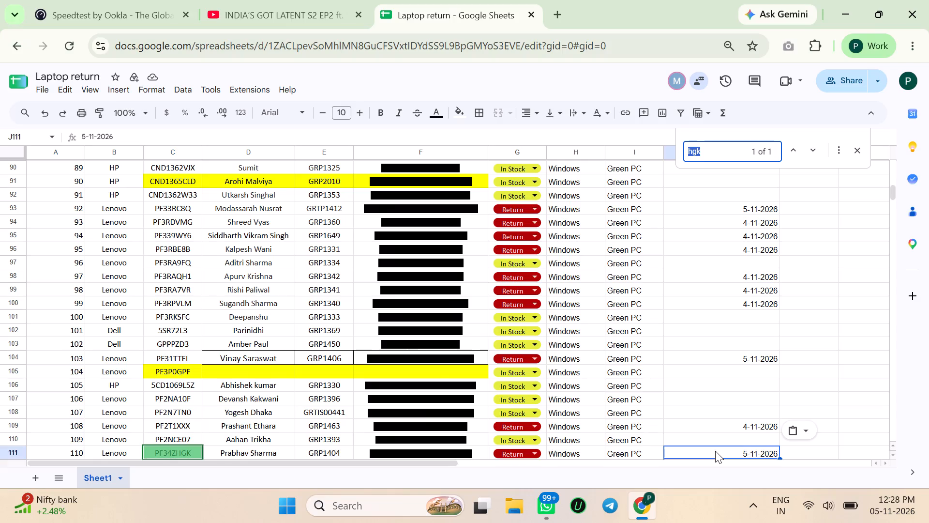
pyautogui.write('mrd')
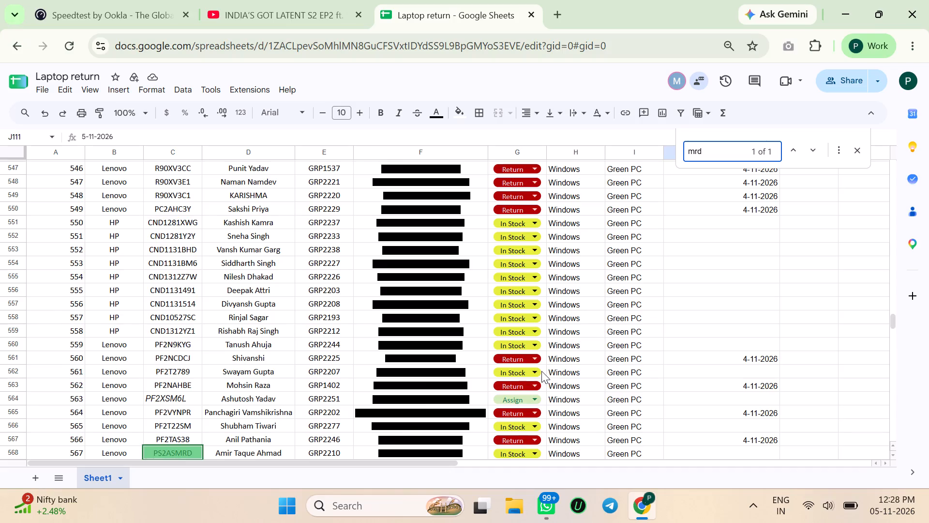
pyautogui.click(528, 455)
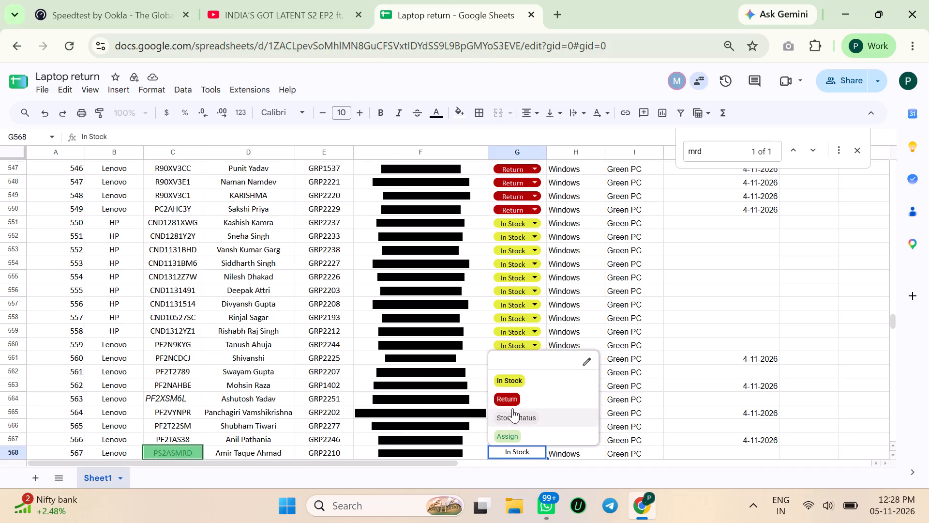
pyautogui.click(512, 400)
pyautogui.click(708, 455)
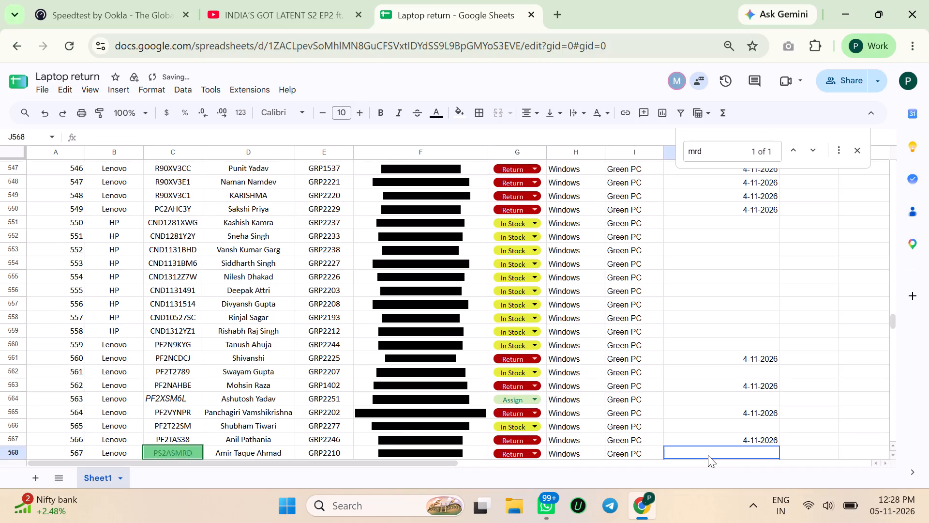
pyautogui.hotkey('ctrl', 'v')
pyautogui.hotkey('ctrl', 's')
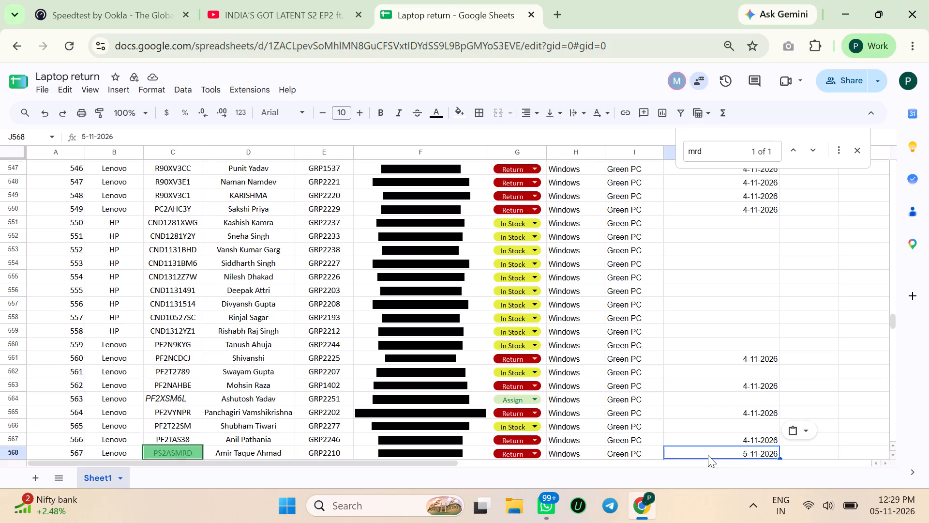
# Find the laptop with serial ending in tze, set its status to Return and paste the return date 5-11-2026.
pyautogui.hotkey('ctrl', 'f')
pyautogui.write('tze')
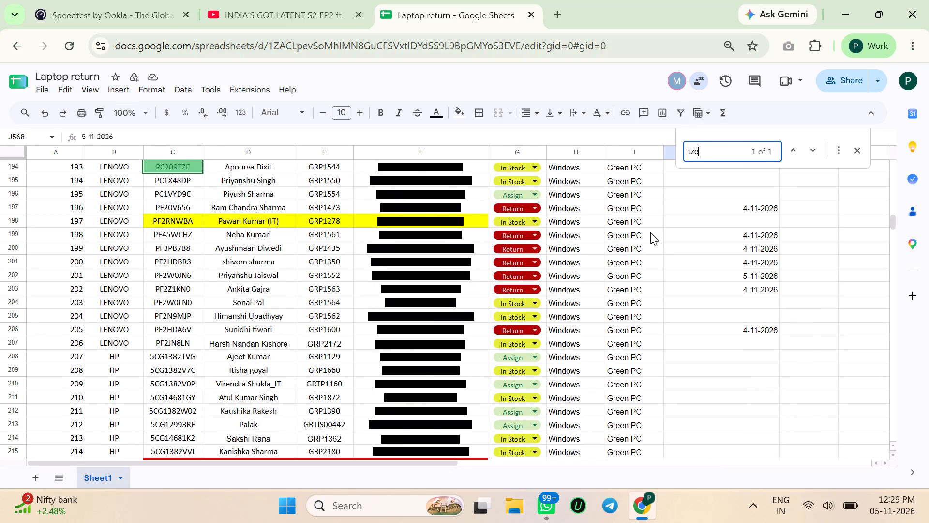
pyautogui.click(529, 167)
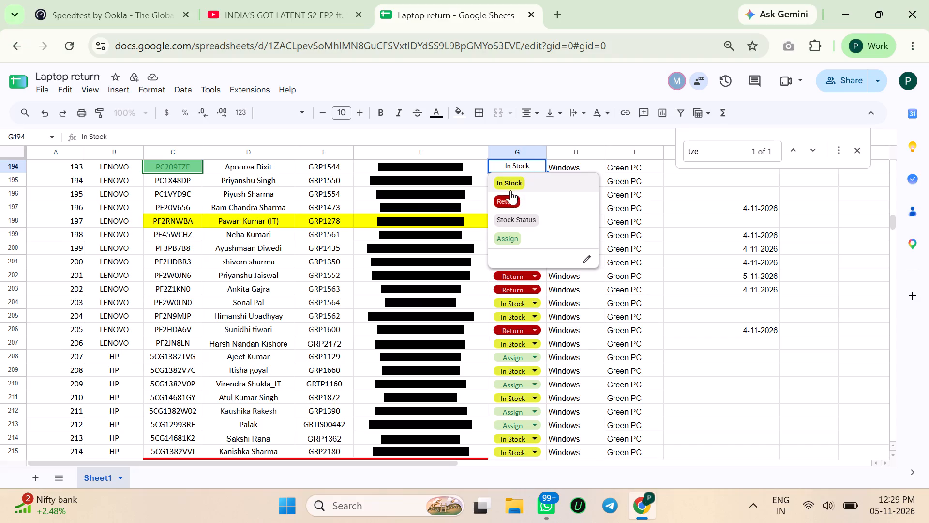
pyautogui.click(508, 202)
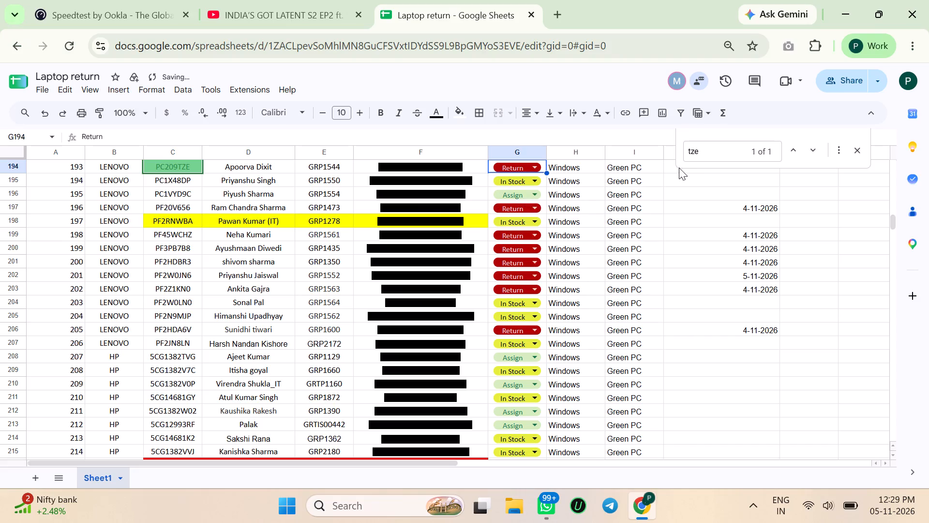
pyautogui.click(676, 171)
pyautogui.hotkey('ctrl', 'v')
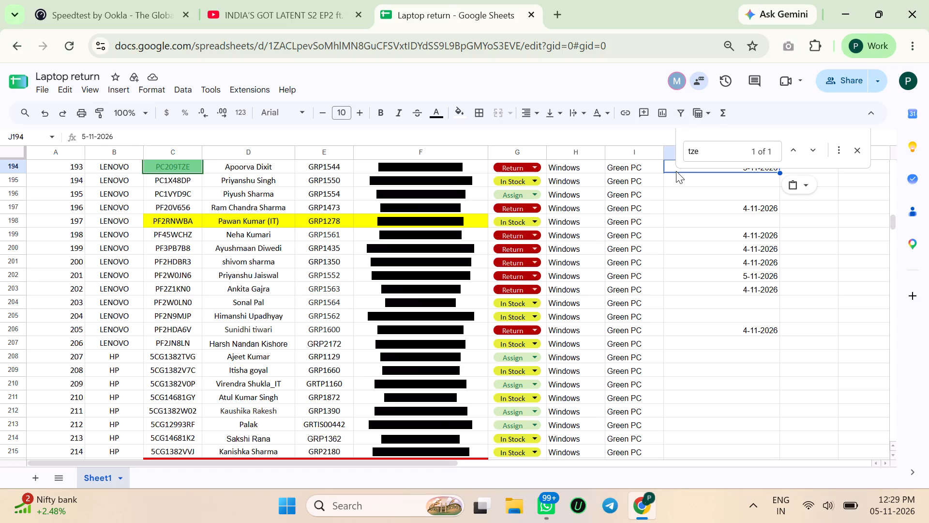
# Find the laptop with serial ending in jzk, set its status to Return, paste the return date 5-11-2026 and save.
pyautogui.click(701, 146)
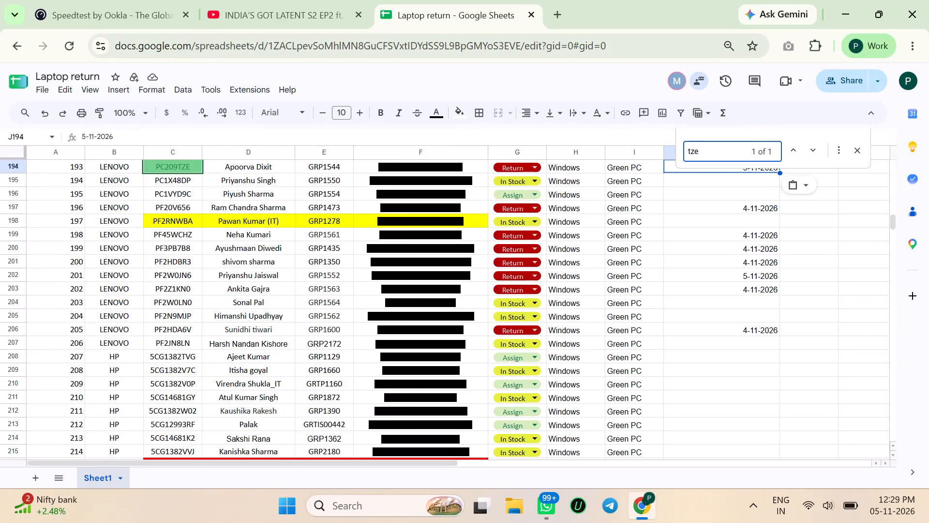
pyautogui.press('BackSpace')
pyautogui.press('BackSpace')
pyautogui.press('BackSpace')
pyautogui.press('j')
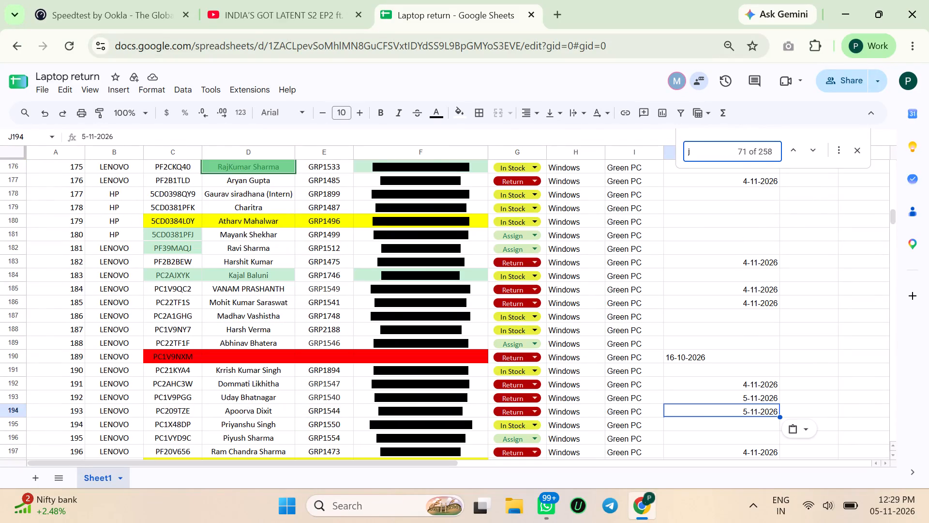
pyautogui.write('zk')
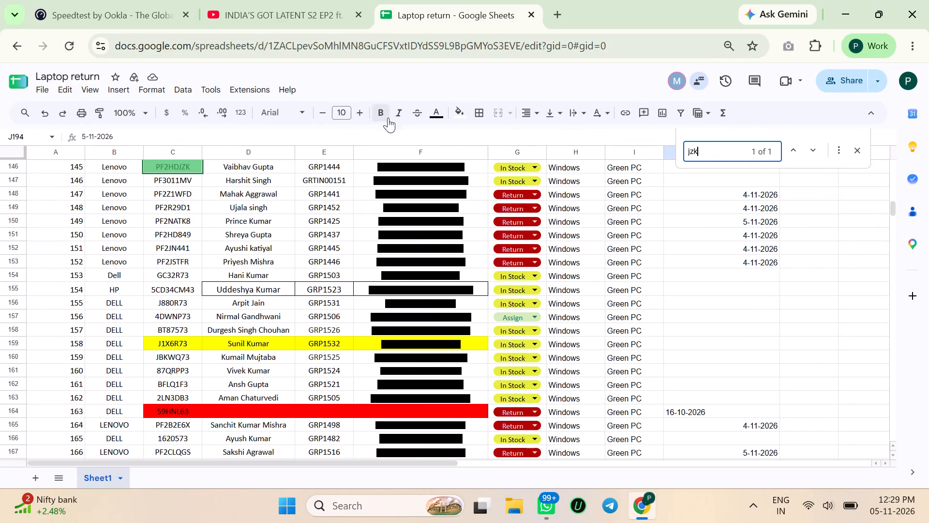
pyautogui.click(526, 170)
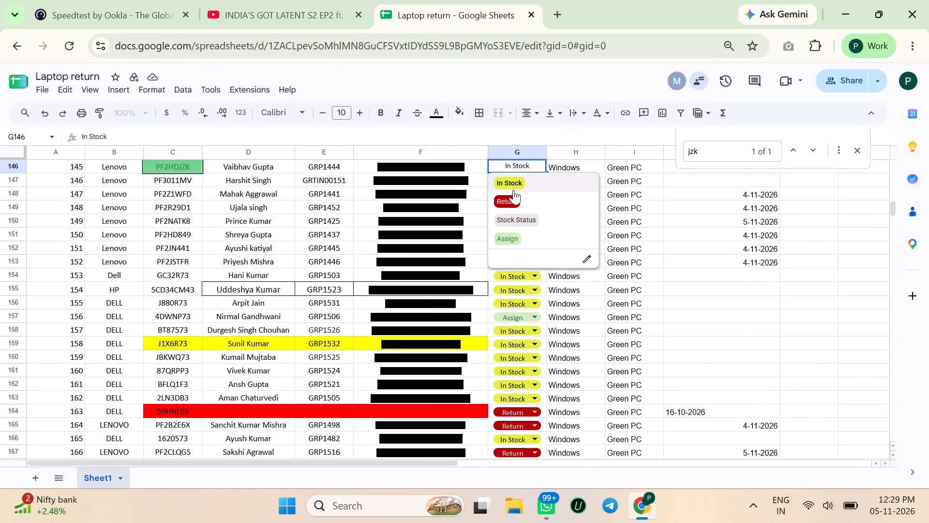
pyautogui.click(509, 194)
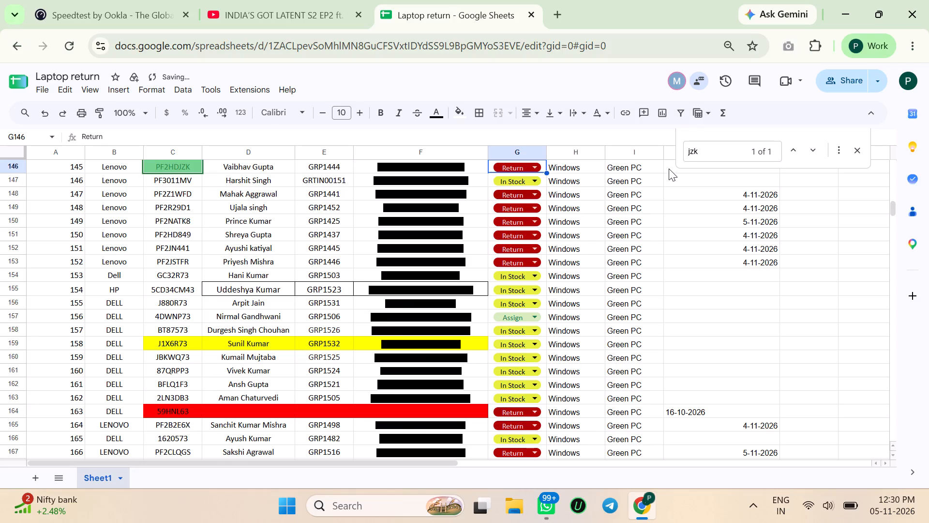
pyautogui.click(669, 169)
pyautogui.hotkey('ctrl', 'v')
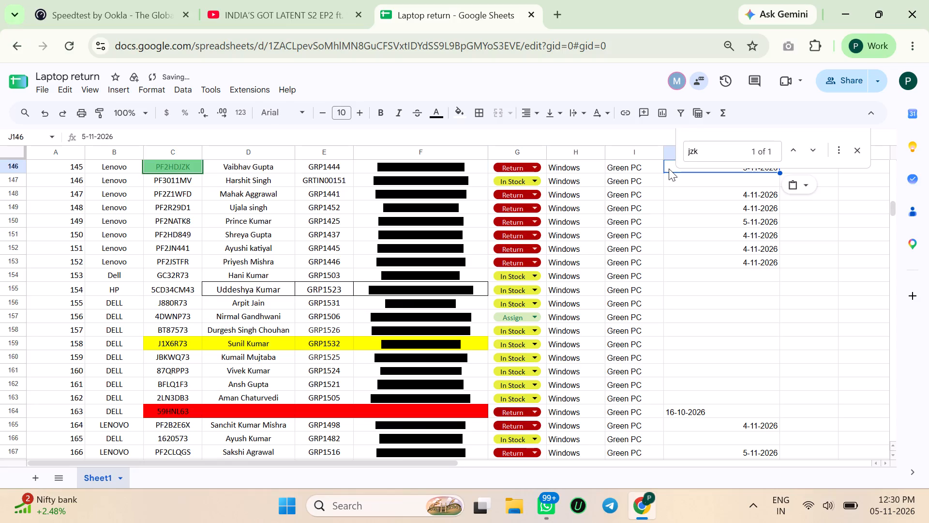
pyautogui.hotkey('ctrl', 's')
pyautogui.hotkey('ctrl', 's')
pyautogui.hotkey('ctrl', 's')
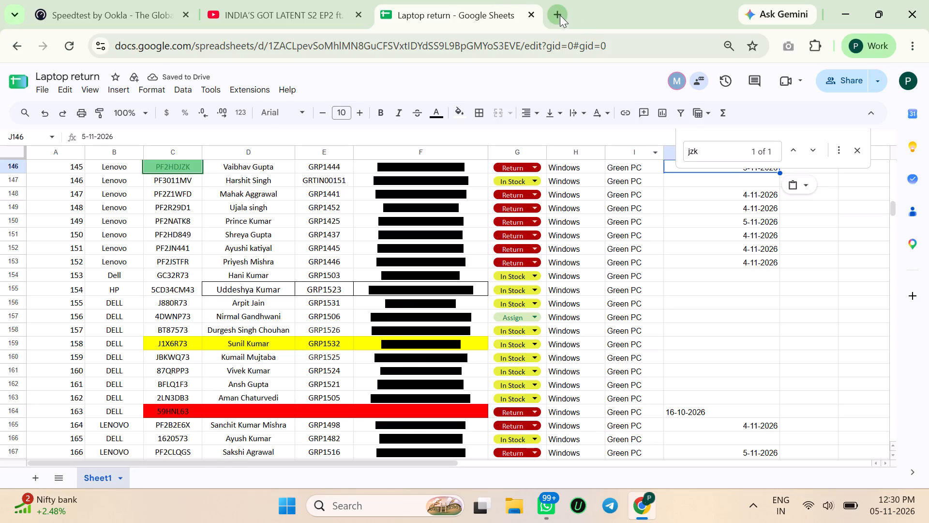
# Open Ethara Service Hub in a new browser tab and start raising a ticket.
pyautogui.click(560, 15)
pyautogui.click(243, 71)
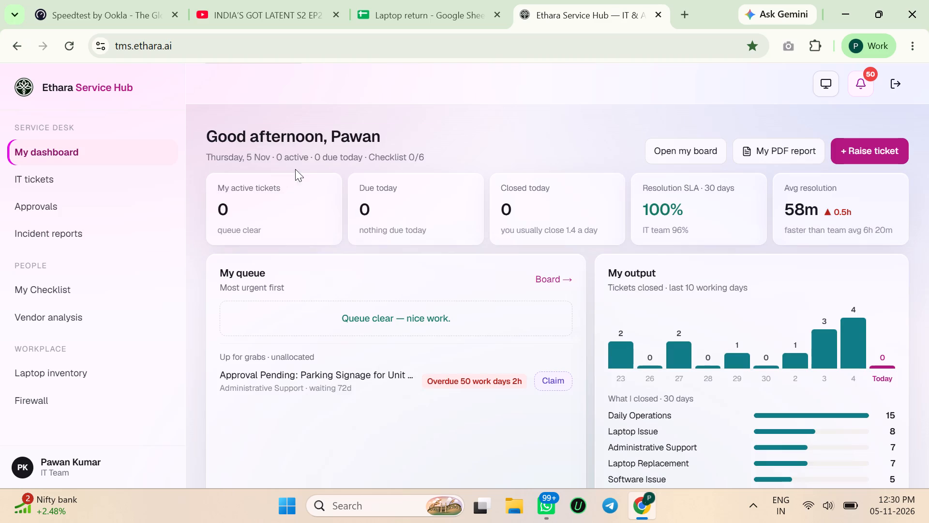
pyautogui.click(877, 148)
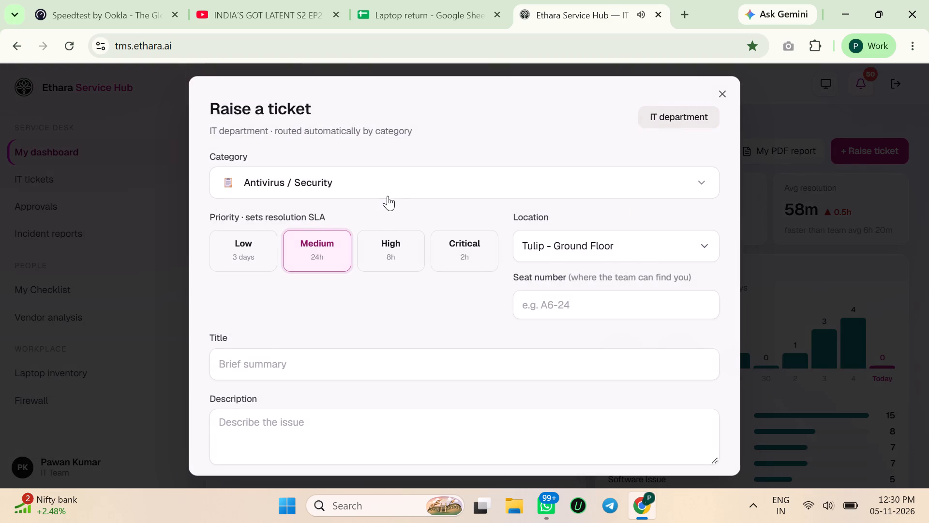
# Set the ticket's category to Vendor Assets Return and its priority to Low.
pyautogui.click(397, 186)
pyautogui.write('re')
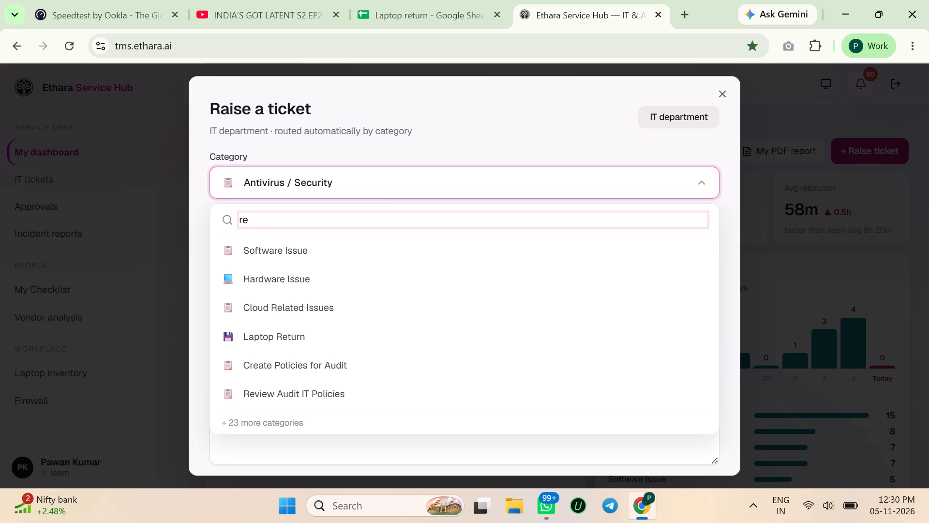
pyautogui.press('t')
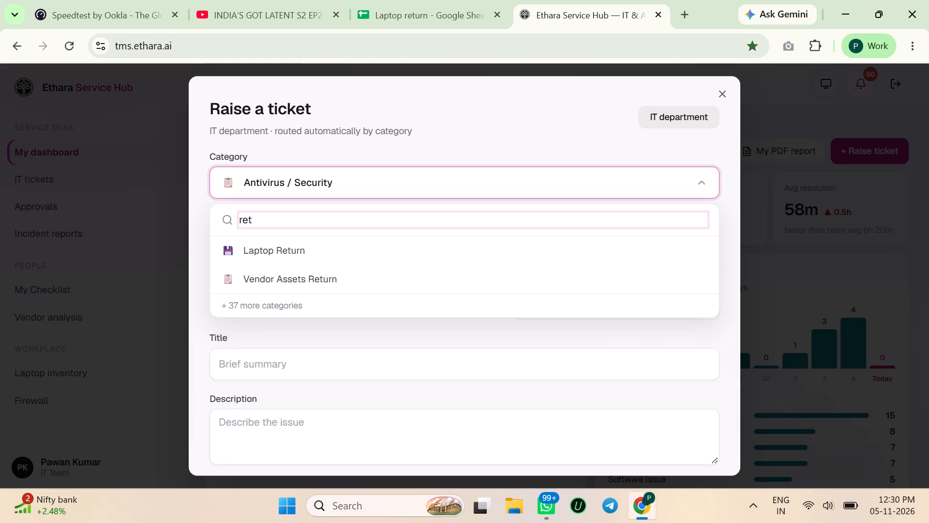
pyautogui.click(294, 275)
pyautogui.click(249, 261)
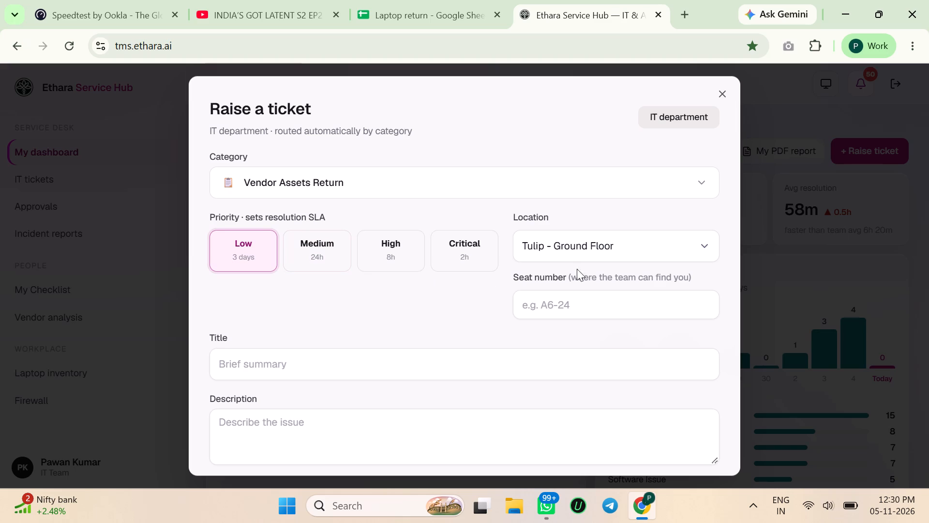
# Enter "LAptop return to vendor Green PC" as the ticket title.
pyautogui.click(323, 367)
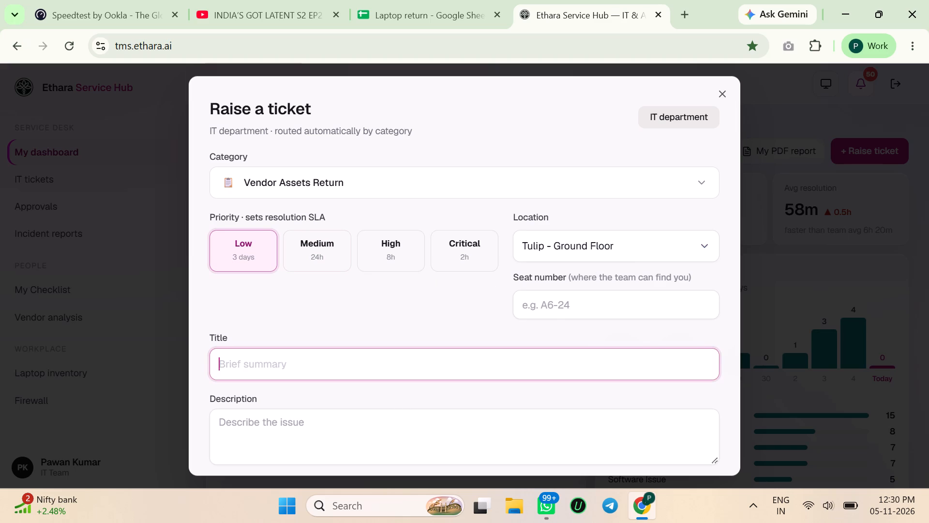
pyautogui.write('LAptop')
pyautogui.press('space')
pyautogui.write('return to')
pyautogui.press('space')
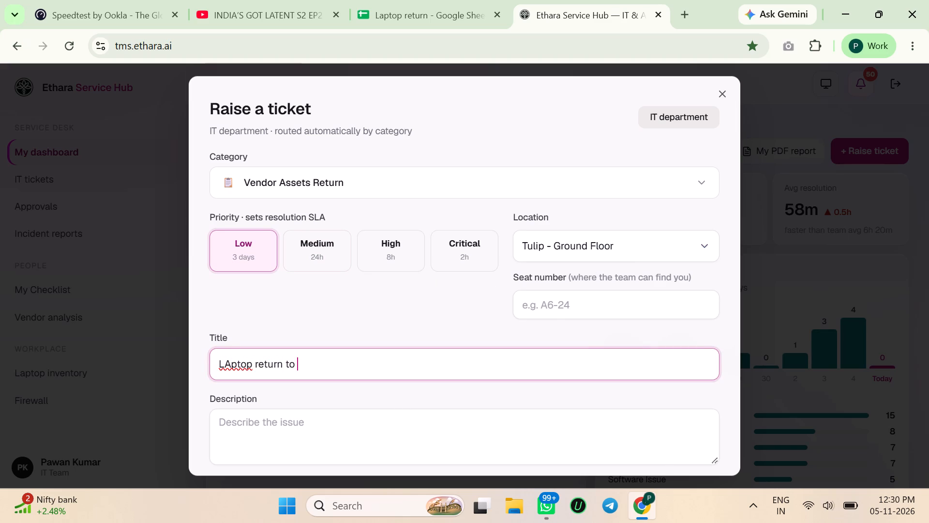
pyautogui.write('vendor')
pyautogui.press('space')
pyautogui.write('Green')
pyautogui.press('space')
pyautogui.write('PC')
# Copy the ticket title "LAptop return to vendor Green PC" into the description.
pyautogui.hotkey('ctrl', 'a')
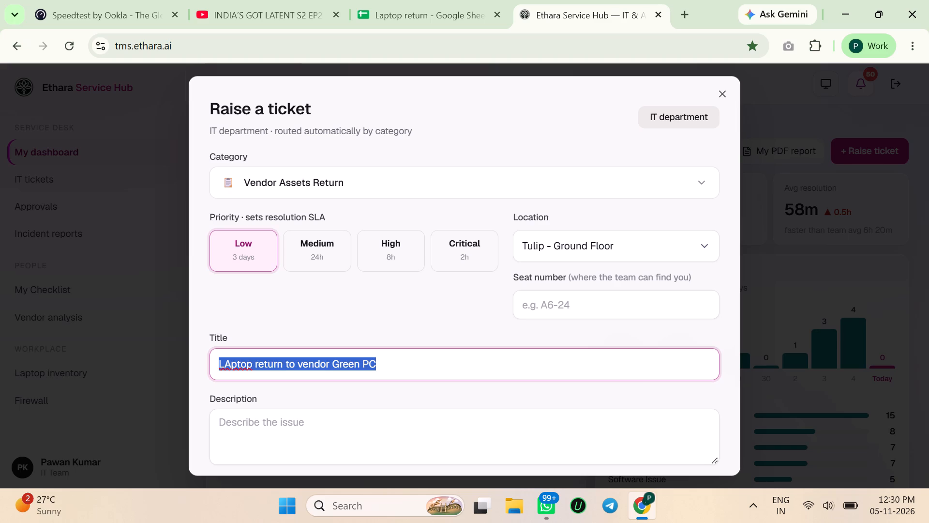
pyautogui.hotkey('ctrl', 'c')
pyautogui.scroll(-1, 420, 383)
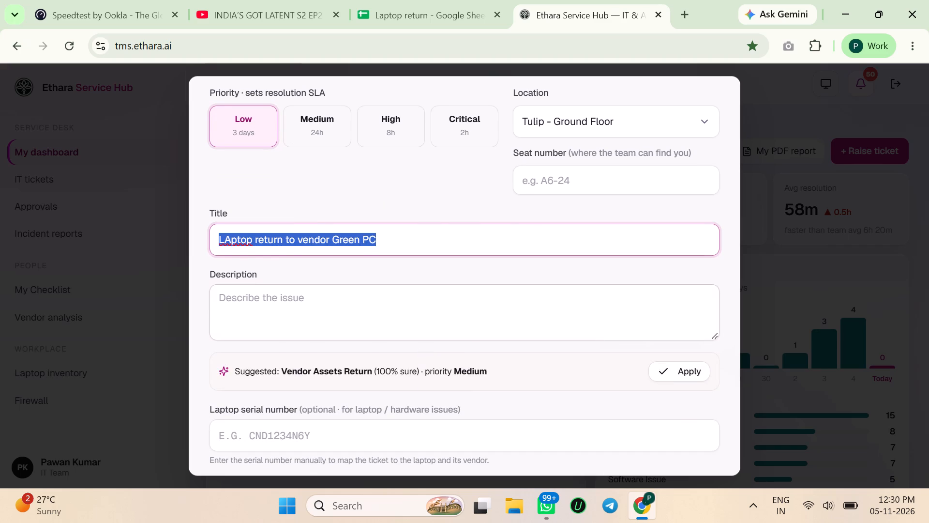
pyautogui.click(347, 298)
pyautogui.hotkey('ctrl', 'v')
pyautogui.scroll(-2, 522, 303)
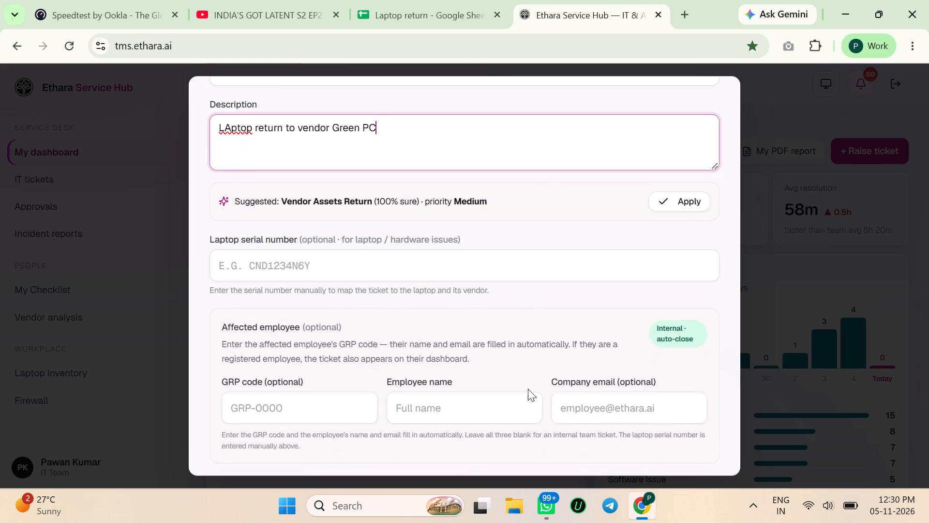
# Enter "Green PC" as the affected employee's name on the ticket.
pyautogui.click(441, 405)
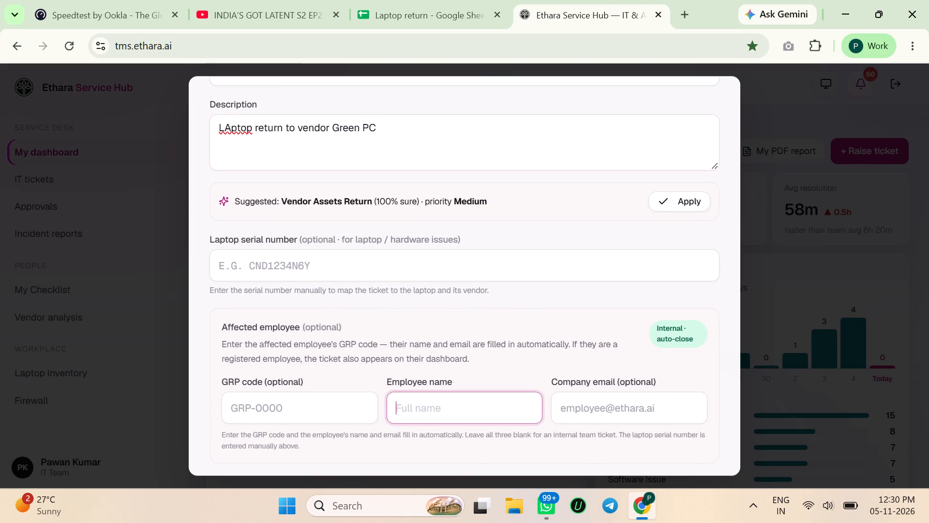
pyautogui.write('Grr')
pyautogui.press('BackSpace')
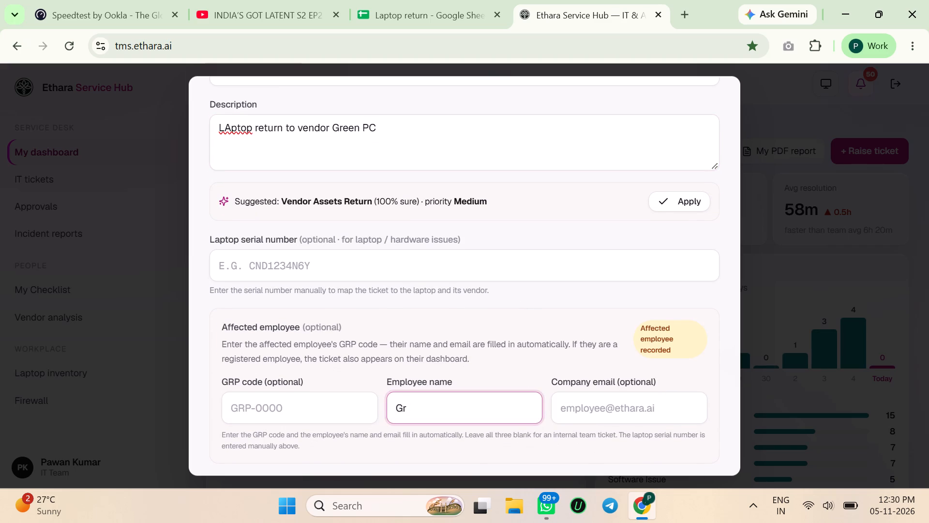
pyautogui.write('een PC')
# Review and submit the Vendor Assets Return ticket, leaving the assignee on auto-route and adding no attachments.
pyautogui.scroll(-3, 441, 405)
pyautogui.click(668, 440)
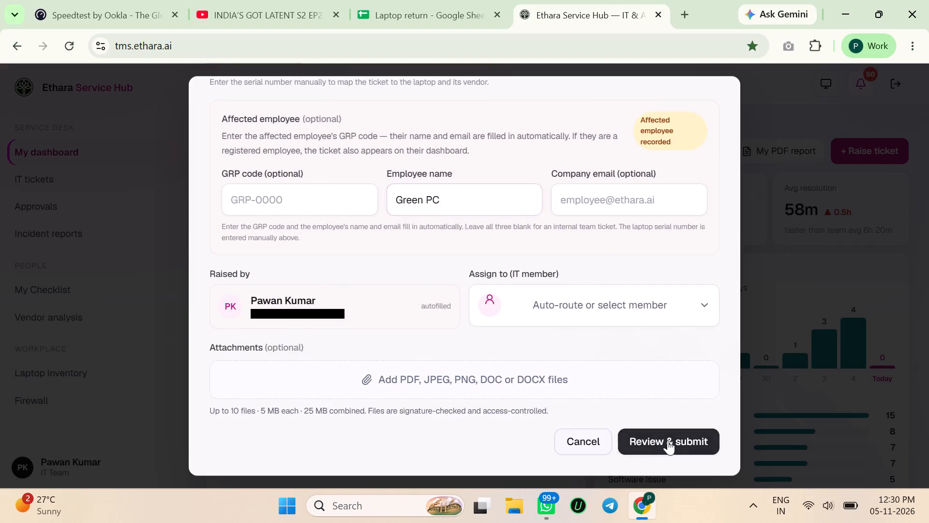
pyautogui.click(593, 424)
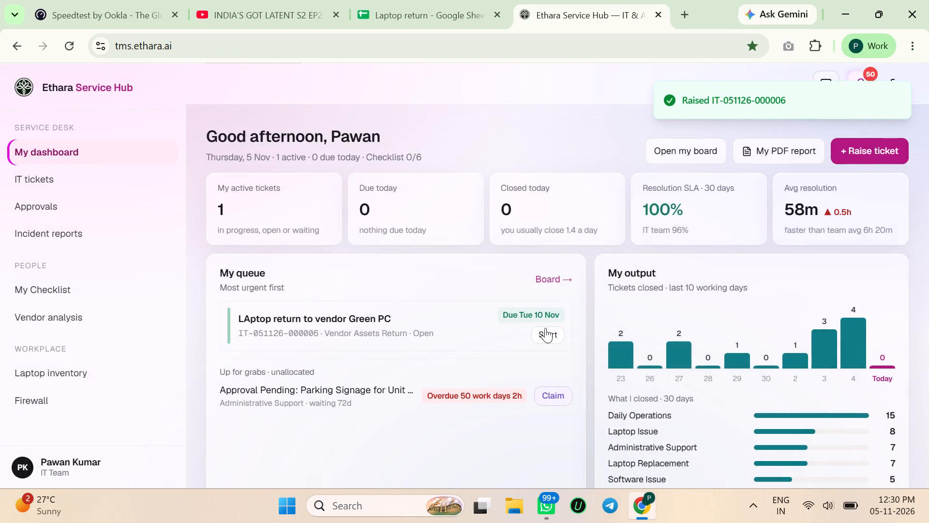
# Start work on the "LAptop return to vendor Green PC" ticket in My queue.
pyautogui.click(548, 332)
# Return to the Laptop return spreadsheet, find the laptop with serial PF2JN8LN by searching "8ln", and set its status to Return.
pyautogui.click(417, 7)
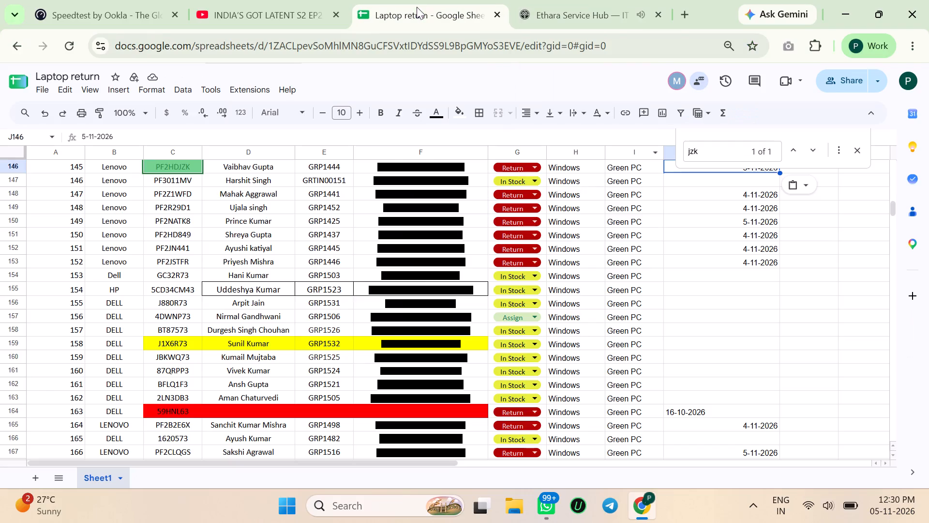
pyautogui.click(706, 154)
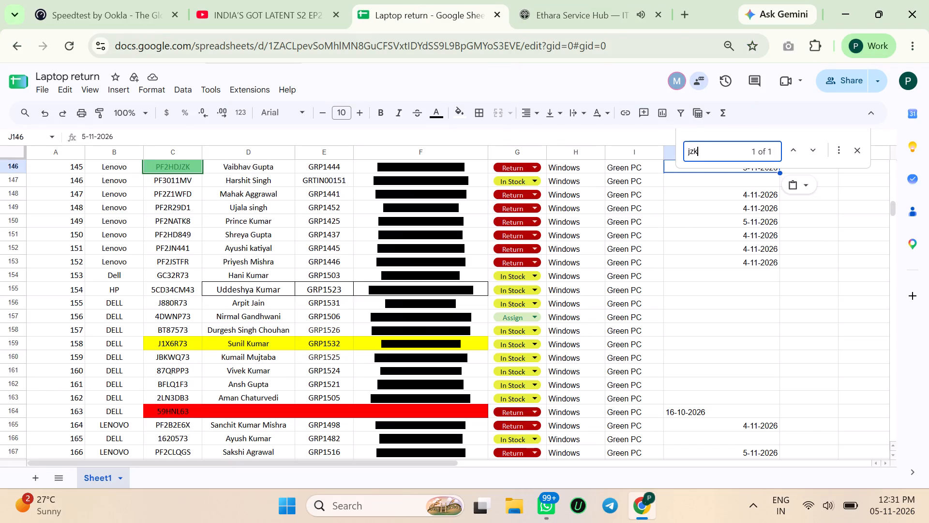
pyautogui.press('BackSpace')
pyautogui.press('BackSpace')
pyautogui.press('BackSpace')
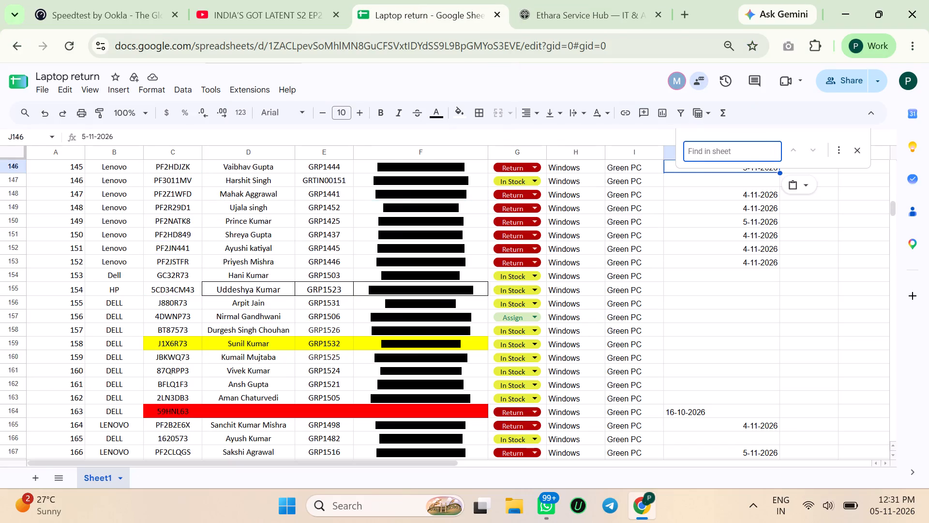
pyautogui.write('8nm')
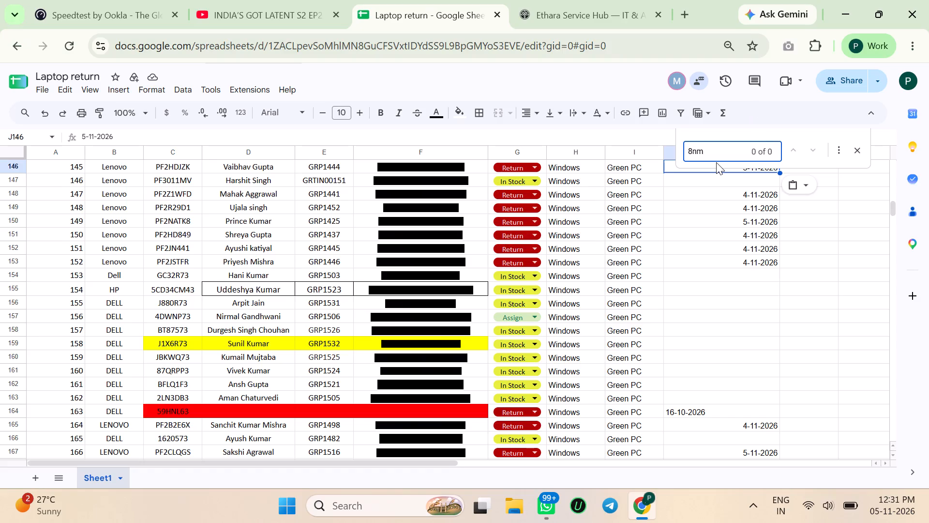
pyautogui.press('BackSpace')
pyautogui.press('BackSpace')
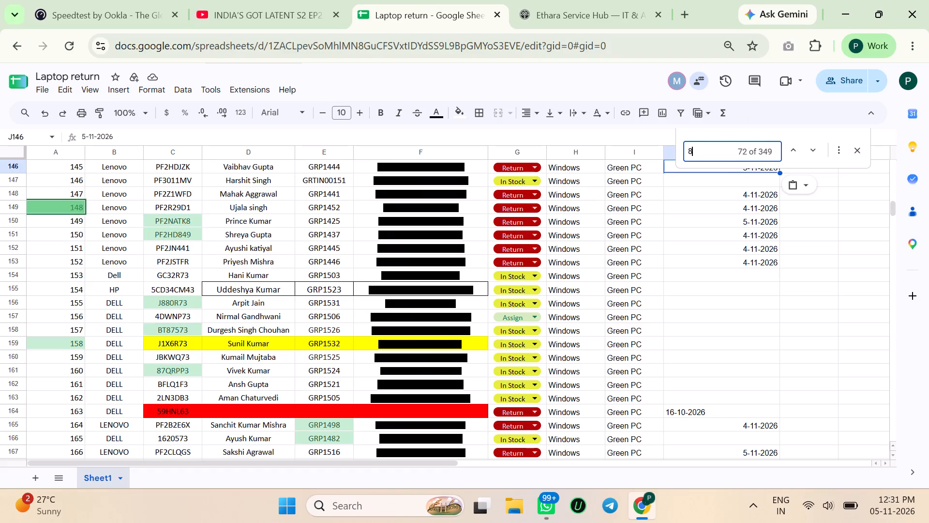
pyautogui.write('ln')
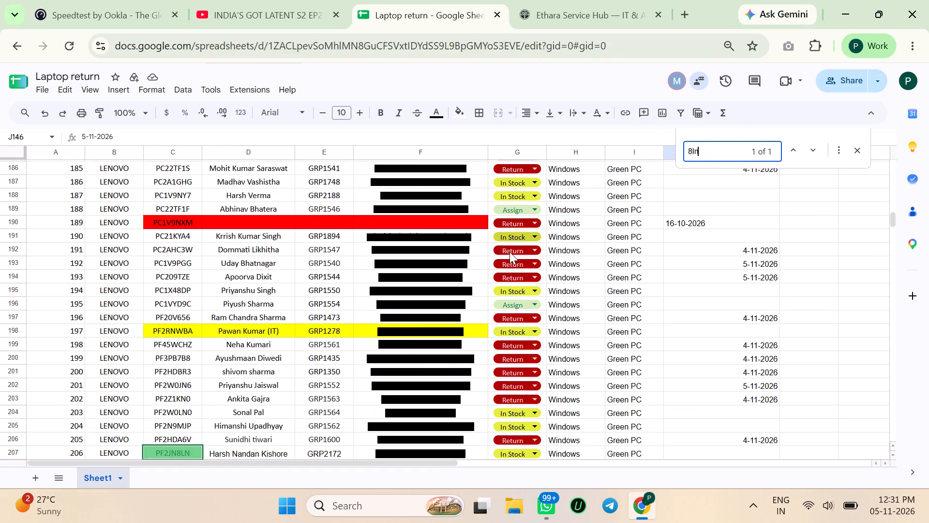
pyautogui.scroll(-1, 509, 252)
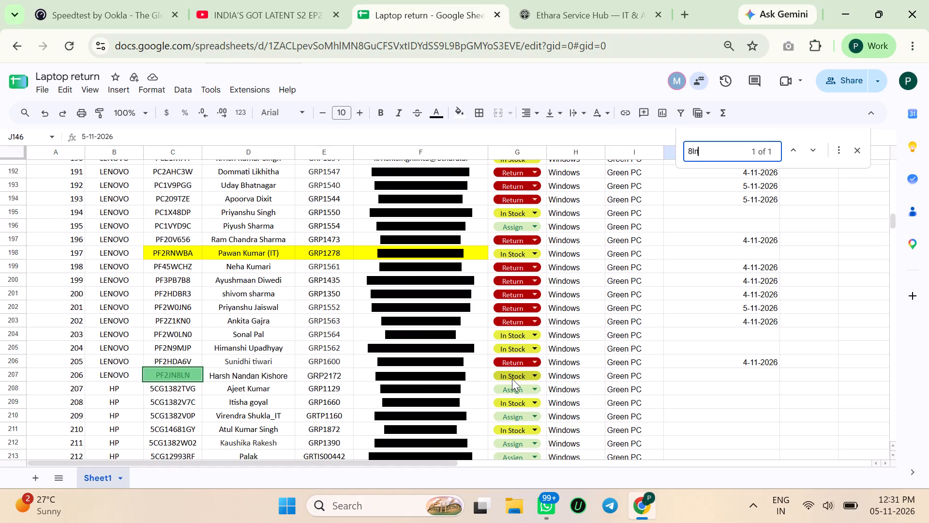
pyautogui.click(512, 379)
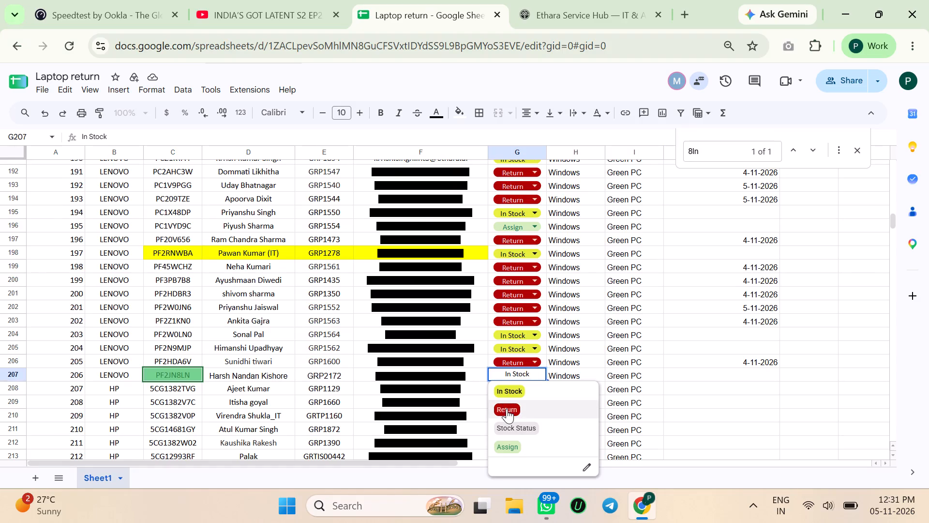
pyautogui.click(507, 409)
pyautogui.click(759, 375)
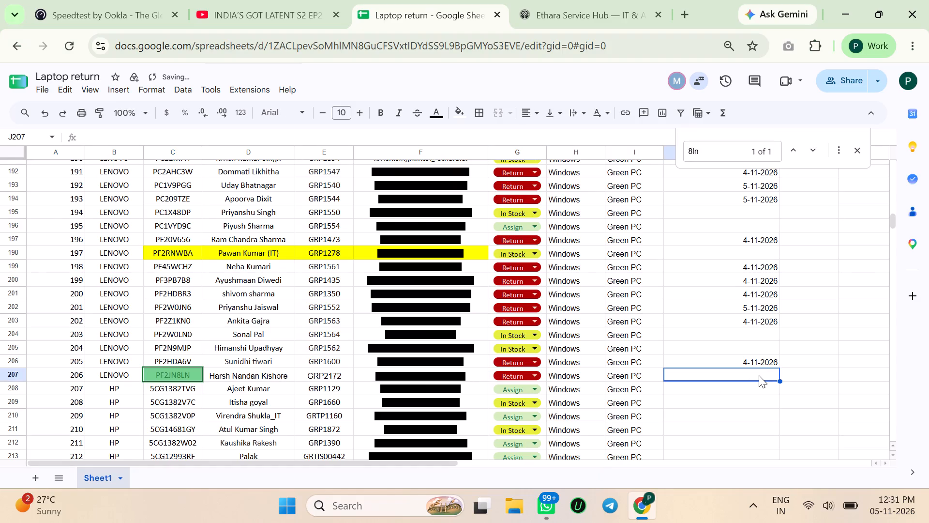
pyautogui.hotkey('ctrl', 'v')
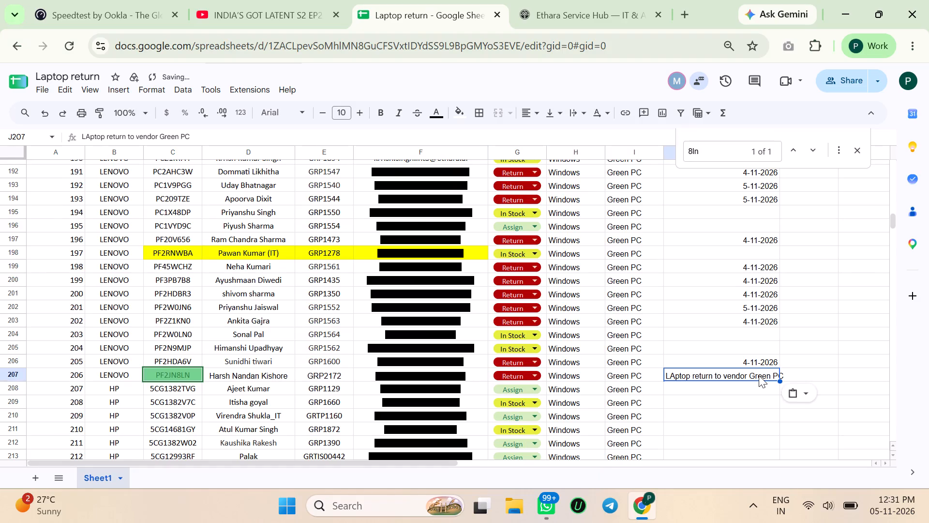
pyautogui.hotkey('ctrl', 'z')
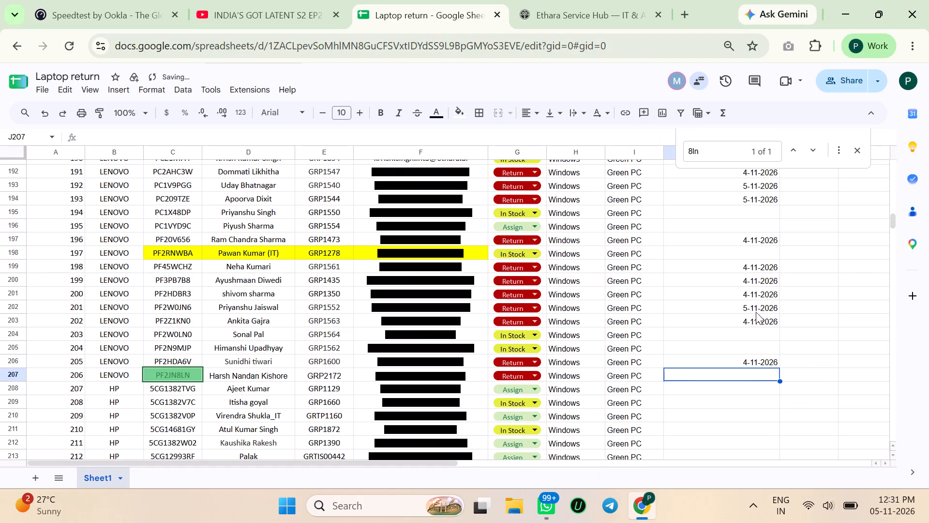
# Copy the date 5-11-2026 from row 202 into the return date cell for laptop PF2JN8LN.
pyautogui.click(756, 307)
pyautogui.hotkey('ctrl', 'c')
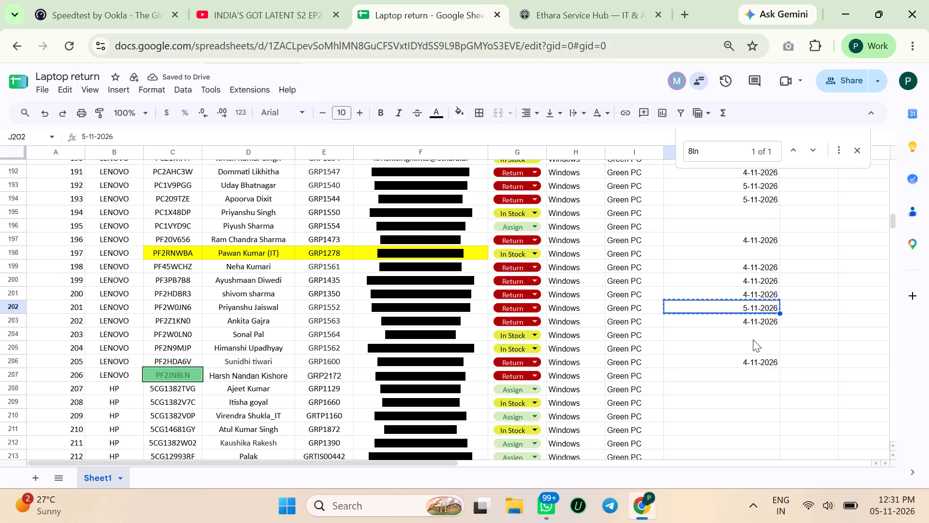
pyautogui.click(746, 370)
pyautogui.hotkey('ctrl', 'v')
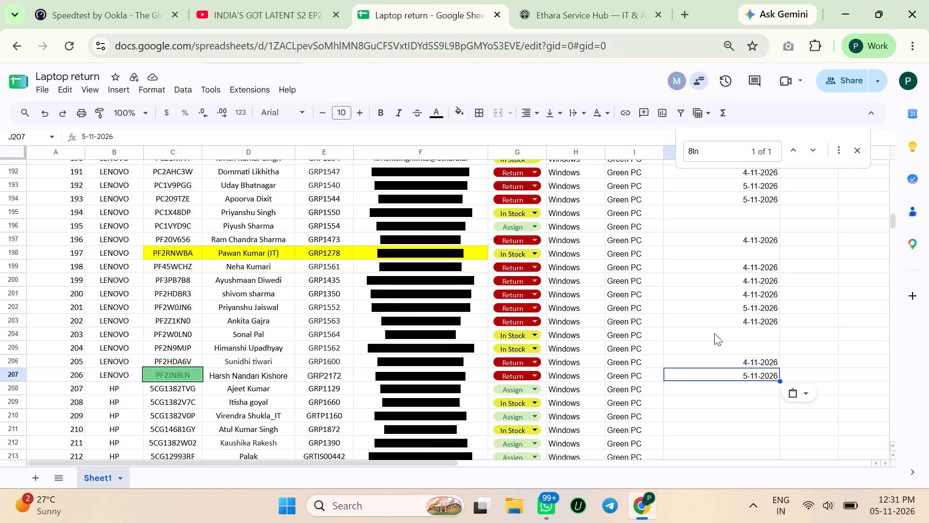
# Find the laptop with serial PF2CKQ40 by searching "q40" and set its status to Return.
pyautogui.hotkey('ctrl', 'f')
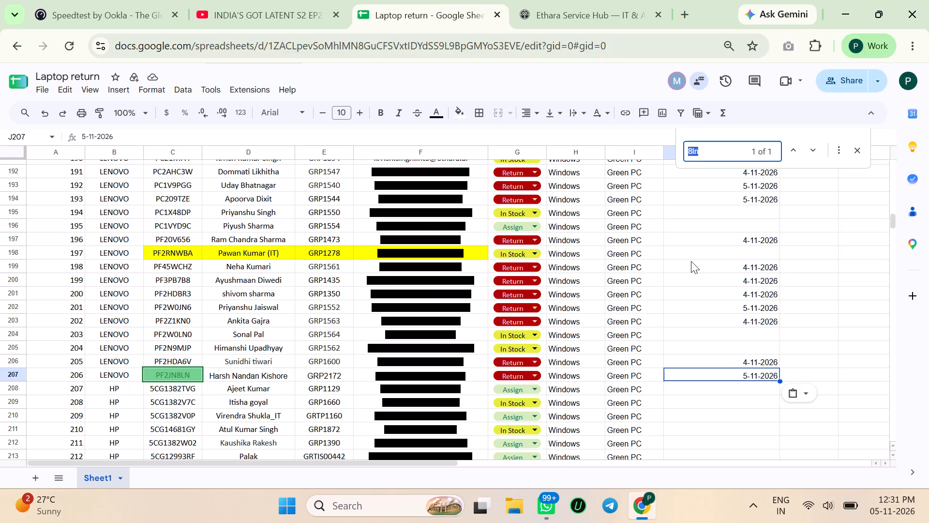
pyautogui.write('q4')
pyautogui.press('0')
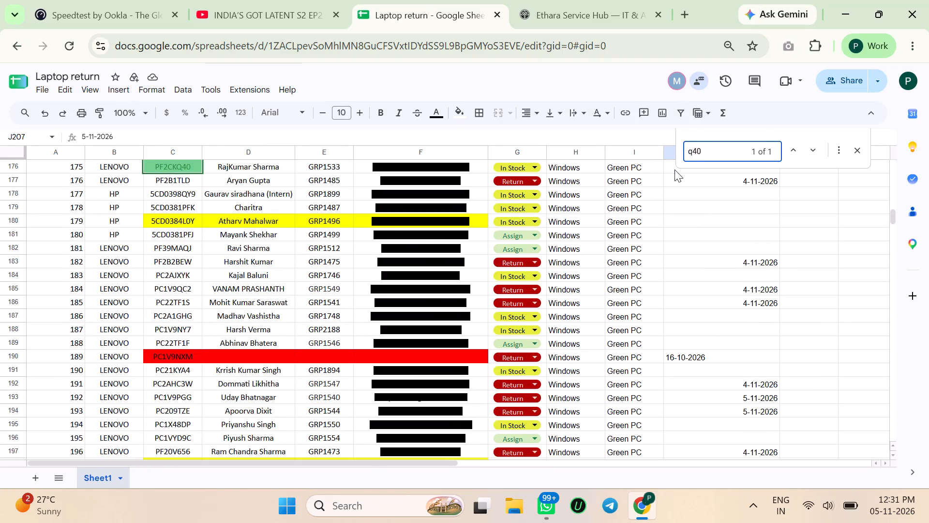
pyautogui.click(530, 169)
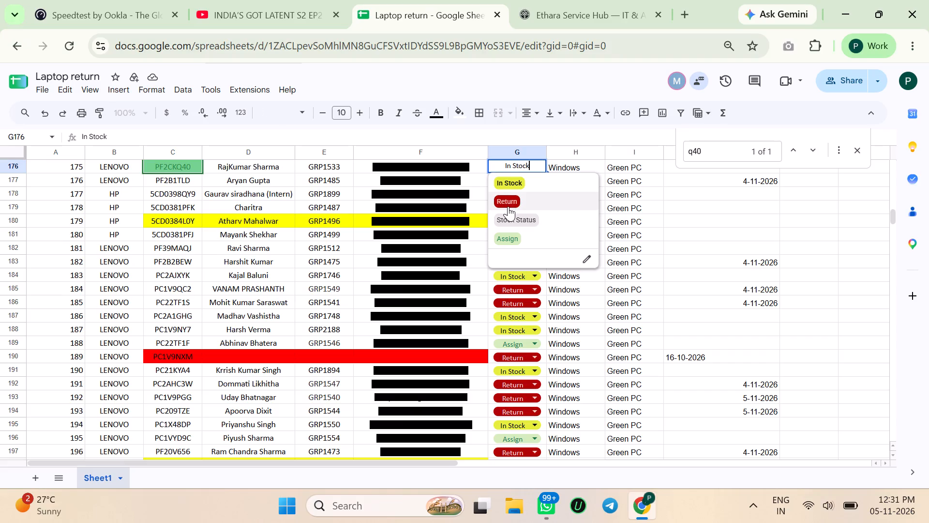
pyautogui.click(508, 205)
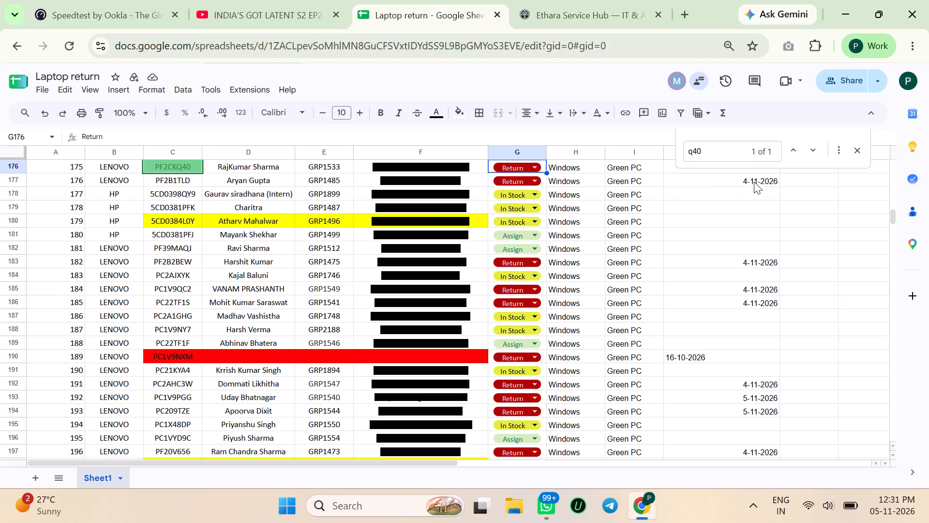
# Paste 5-11-2026 as the return date for laptop PF2CKQ40 and close the sheet search.
pyautogui.click(754, 182)
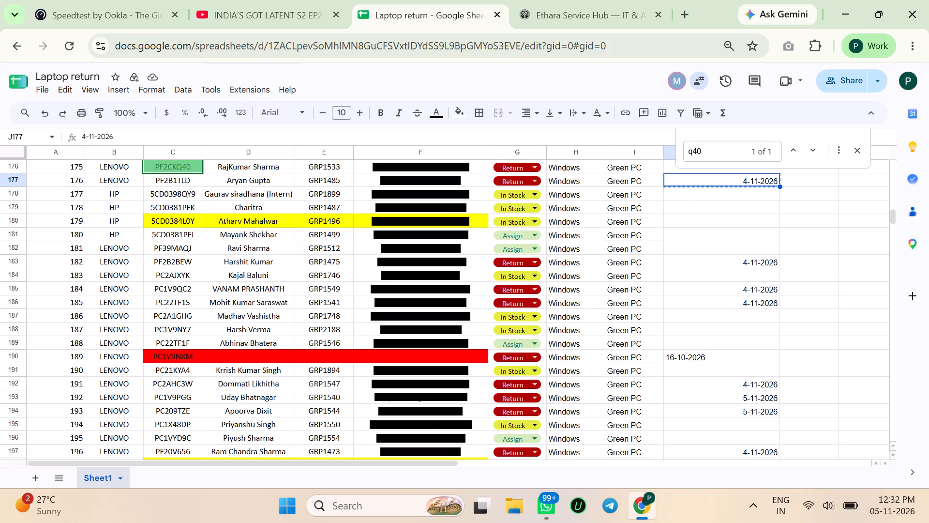
pyautogui.click(671, 172)
pyautogui.click(670, 167)
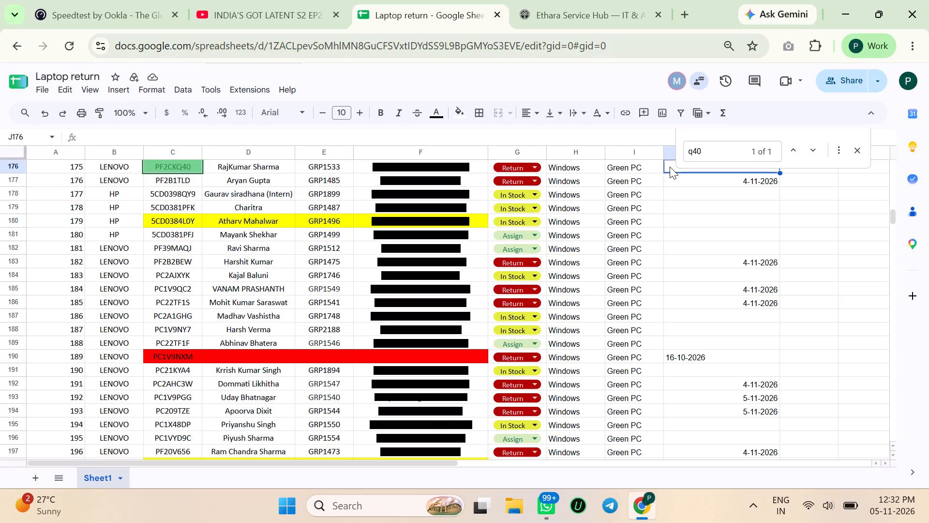
pyautogui.hotkey('ctrl', 'v')
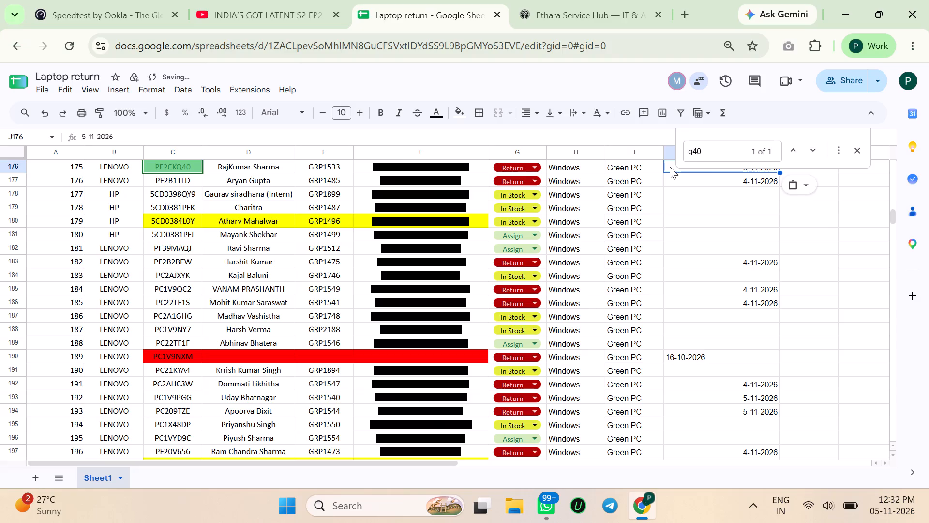
pyautogui.click(828, 223)
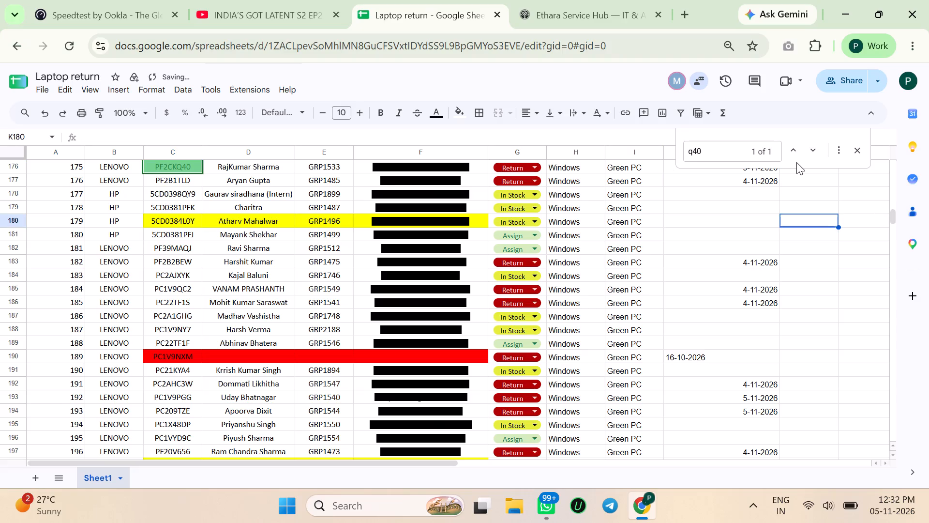
pyautogui.click(857, 150)
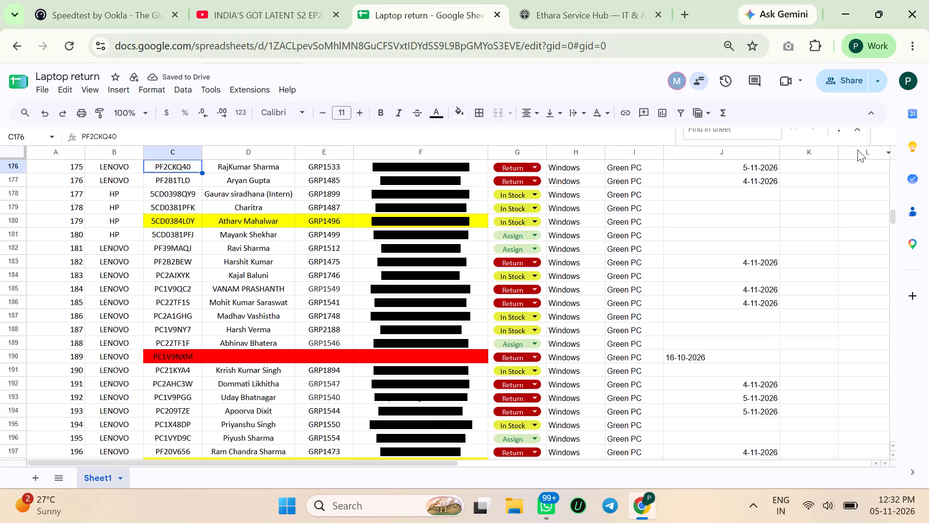
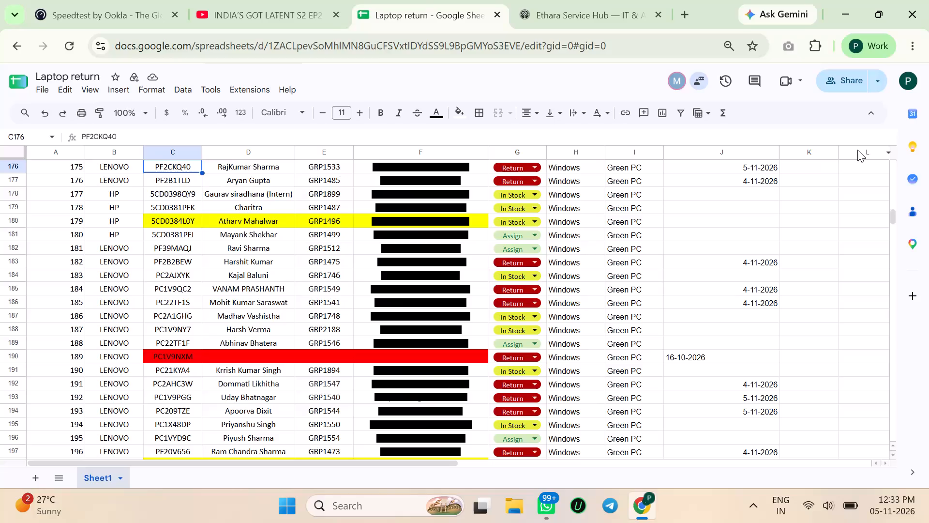
# Search the sheet for "2jn" and go through the matching laptop serials.
pyautogui.hotkey('ctrl', 'f')
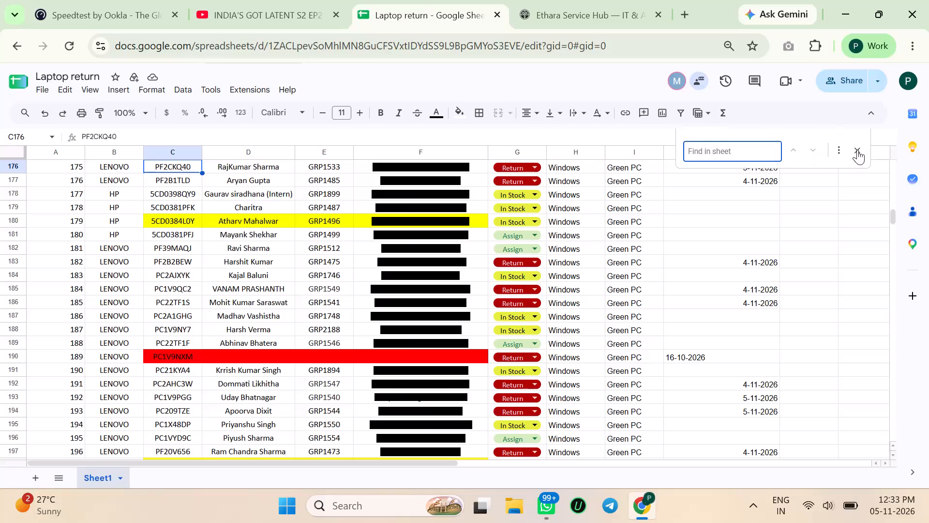
pyautogui.press('2')
pyautogui.write('jn')
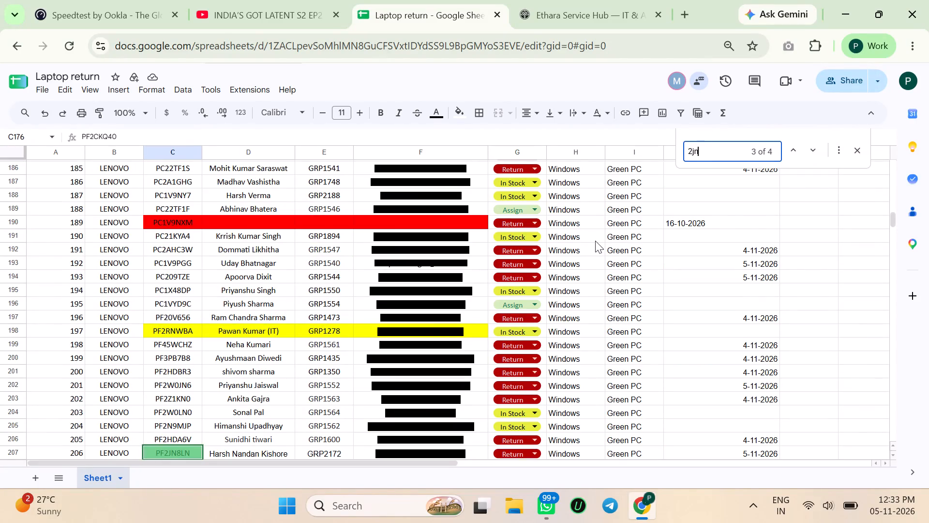
pyautogui.click(815, 152)
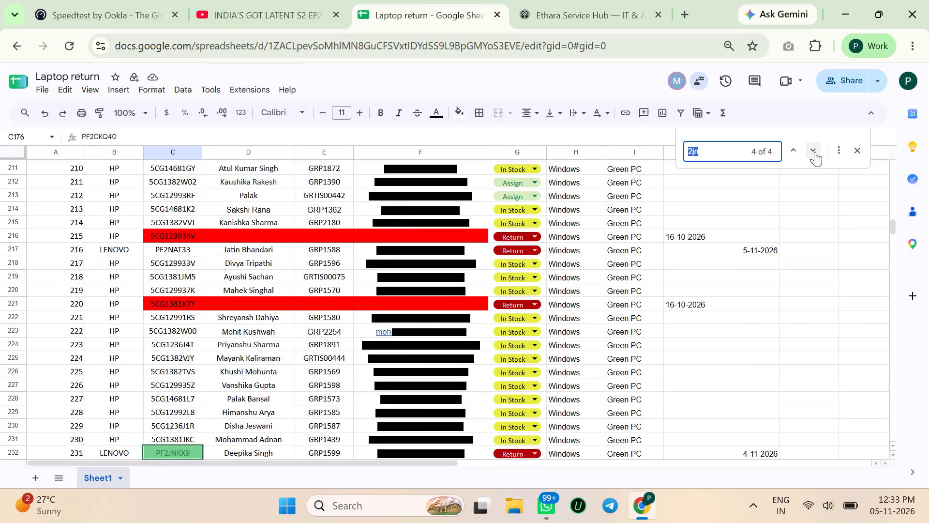
pyautogui.click(815, 152)
pyautogui.click(815, 152)
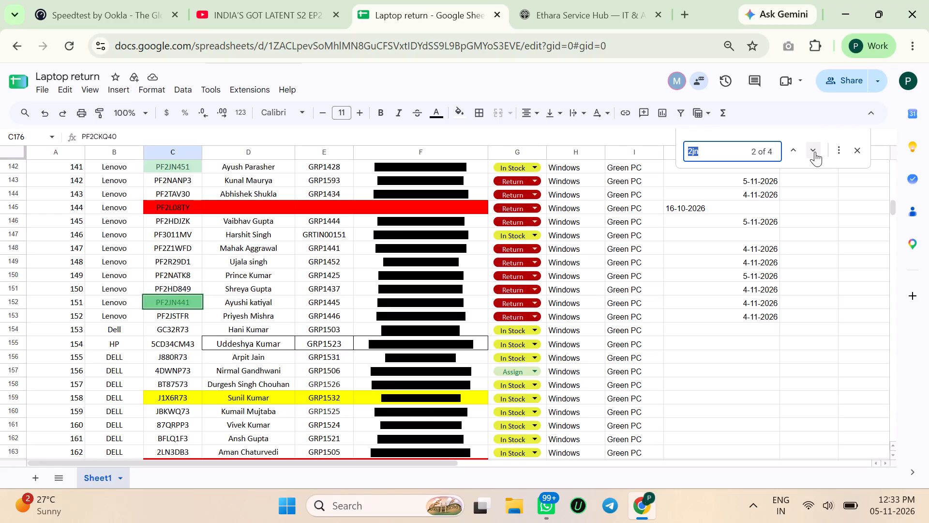
pyautogui.click(815, 152)
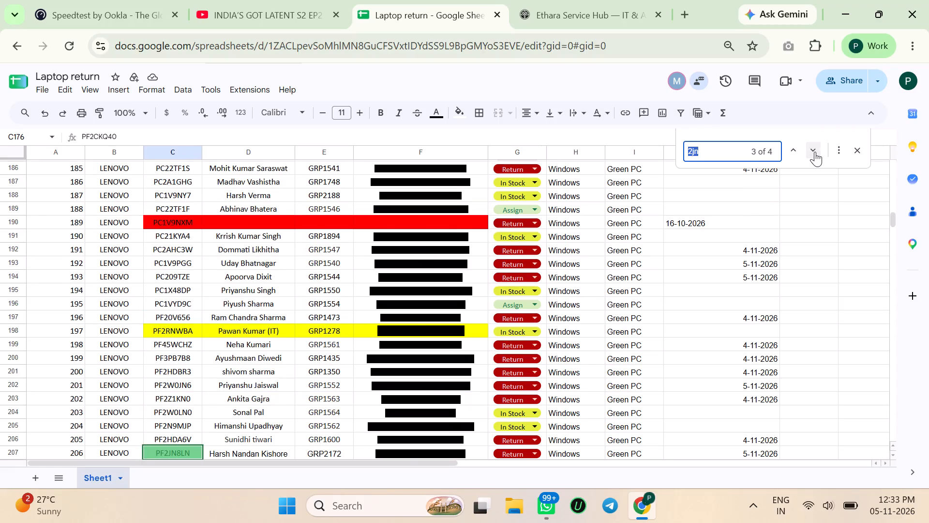
pyautogui.click(815, 152)
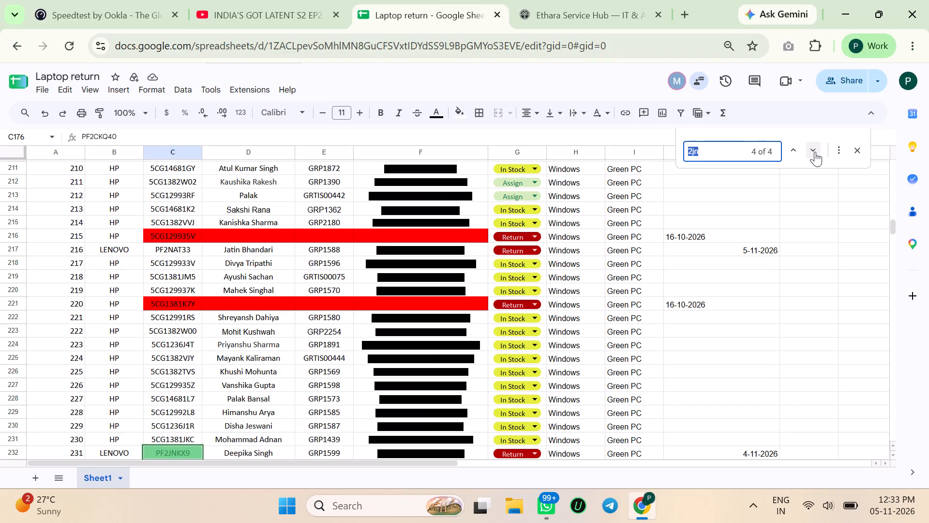
# Search the sheet for laptop serials containing "pf2aj", and for ones containing "2j9".
pyautogui.doubleClick(729, 155)
pyautogui.press('f')
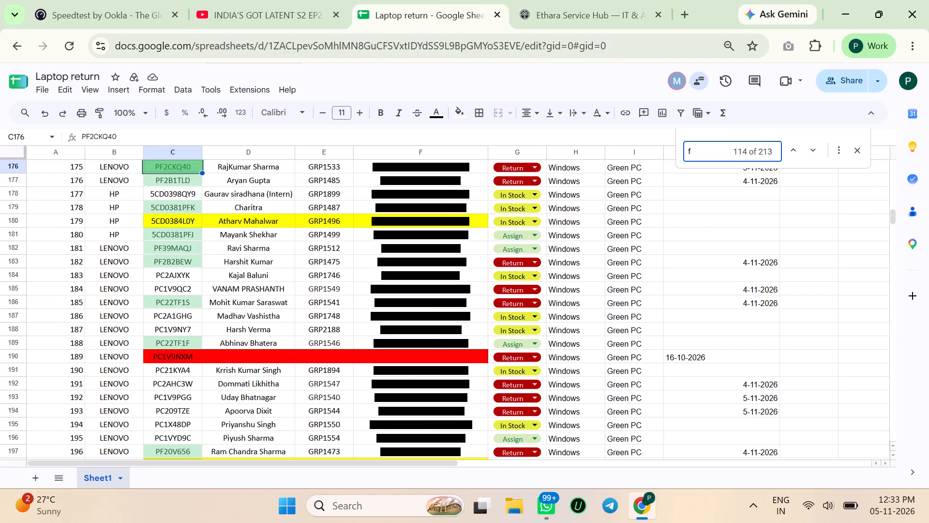
pyautogui.press('BackSpace')
pyautogui.press('BackSpace')
pyautogui.write('pf2a')
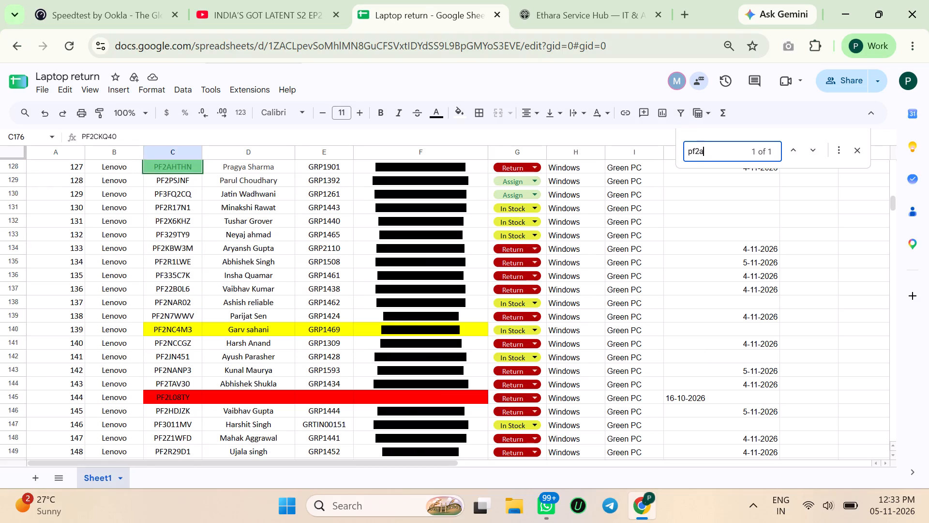
pyautogui.press('j')
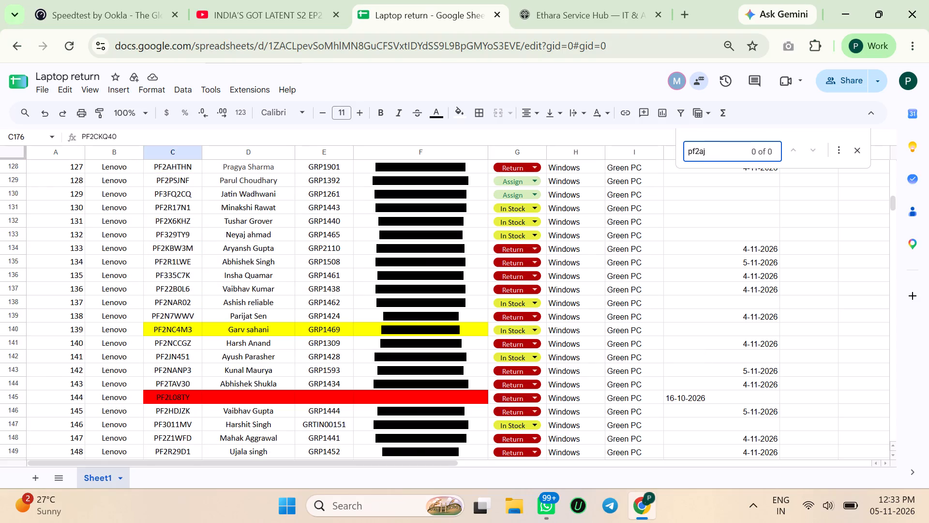
pyautogui.press('BackSpace')
pyautogui.press('BackSpace')
pyautogui.press('BackSpace')
pyautogui.press('BackSpace')
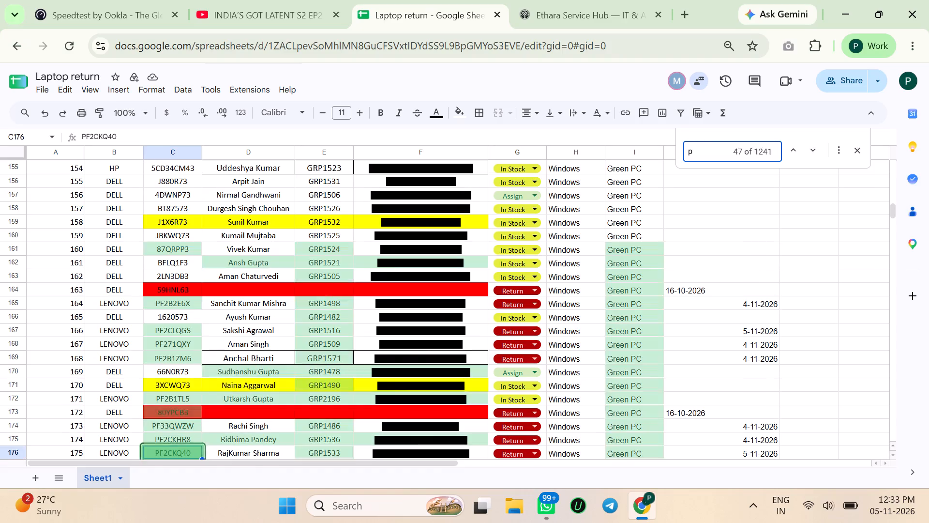
pyautogui.press('BackSpace')
pyautogui.press('BackSpace')
pyautogui.press('2')
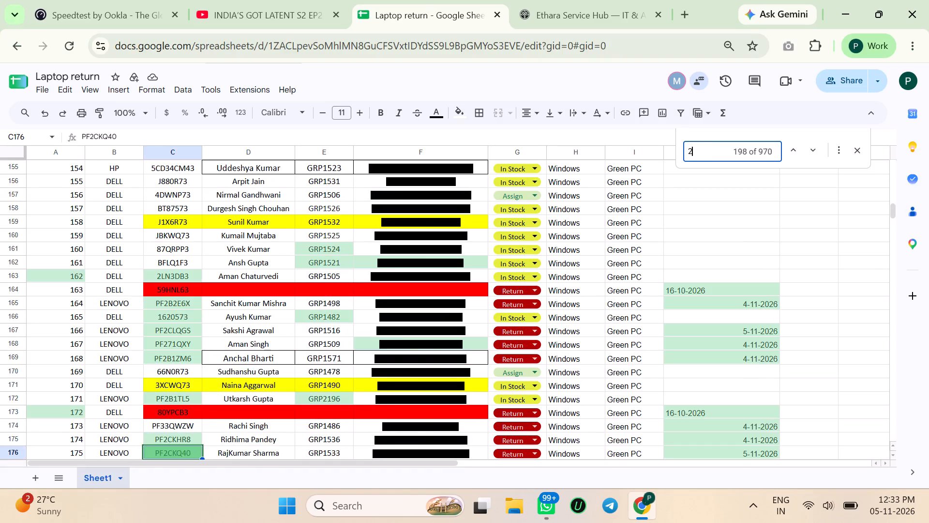
pyautogui.press('j')
pyautogui.press('9')
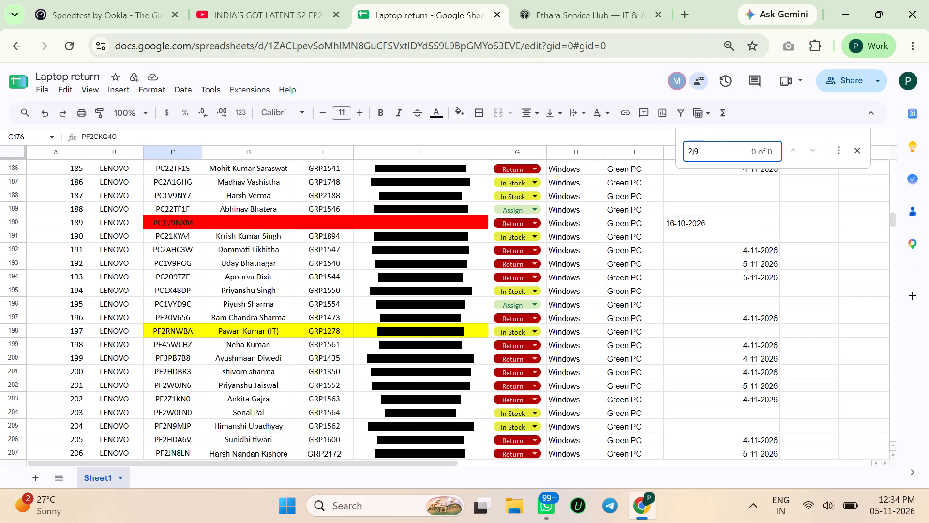
# Find the laptop with serial PF2NAAFB by searching "afb" and set its status to Return.
pyautogui.press('BackSpace')
pyautogui.press('BackSpace')
pyautogui.press('BackSpace')
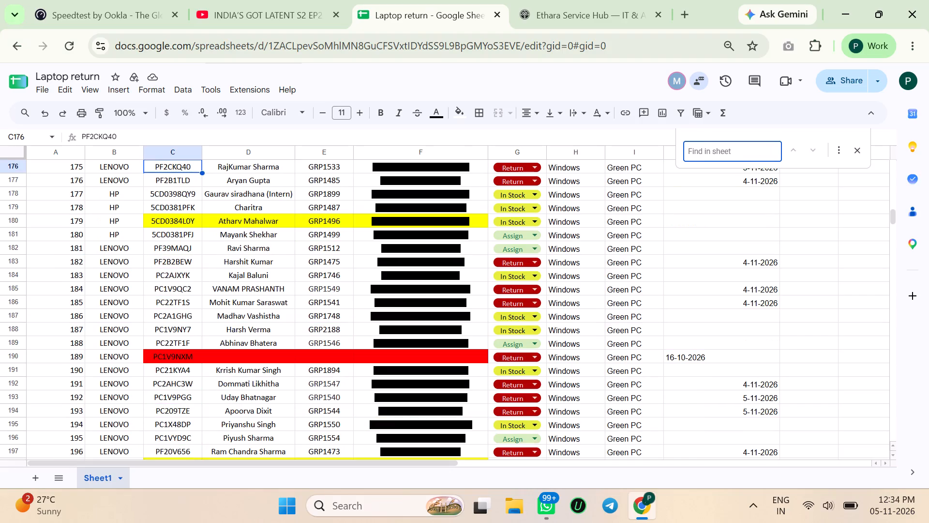
pyautogui.write('af')
pyautogui.press('b')
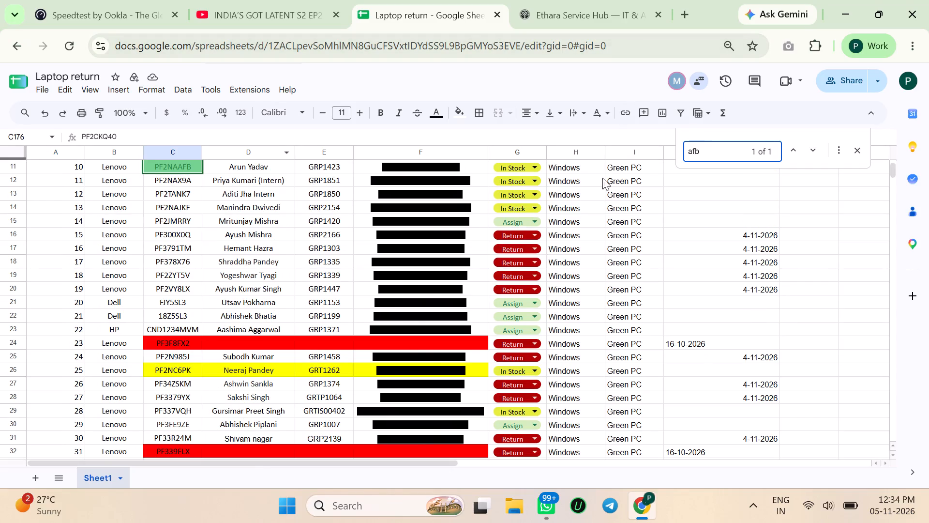
pyautogui.click(533, 169)
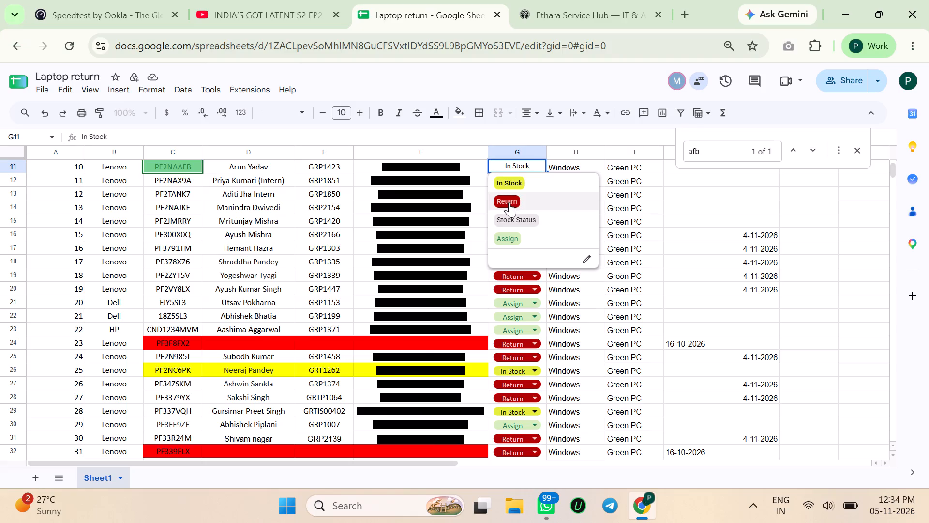
pyautogui.click(509, 202)
# Paste 5-11-2026 as the return date for laptop PF2NAAFB and save the sheet.
pyautogui.click(674, 171)
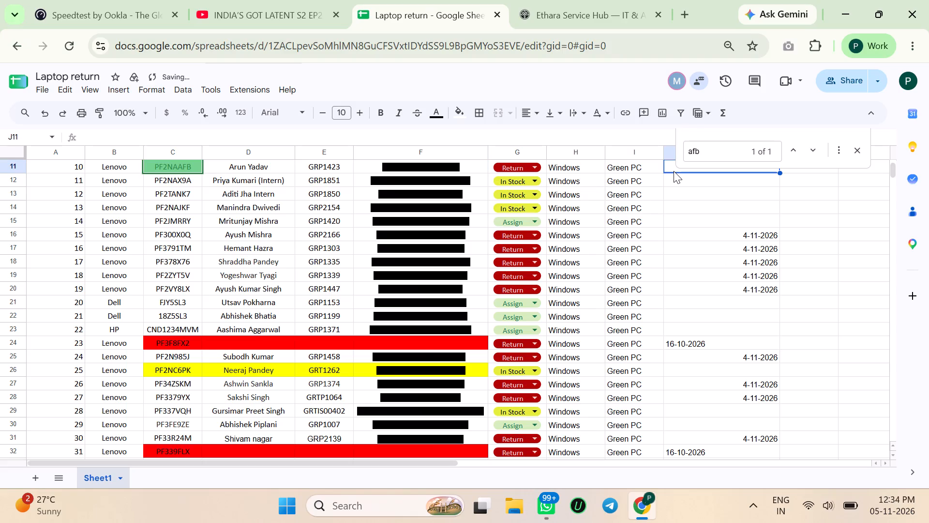
pyautogui.hotkey('ctrl', 'v')
pyautogui.hotkey('ctrl', 's')
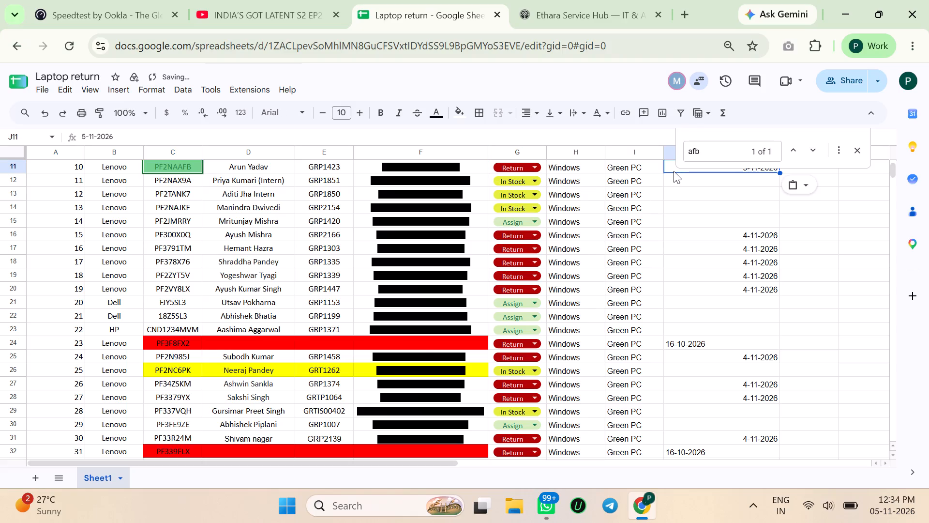
pyautogui.hotkey('ctrl', 's')
pyautogui.hotkey('ctrl', 's')
# Find the laptop with serial PF2T28Y4 by searching "8y4" and set its status to Return.
pyautogui.doubleClick(714, 152)
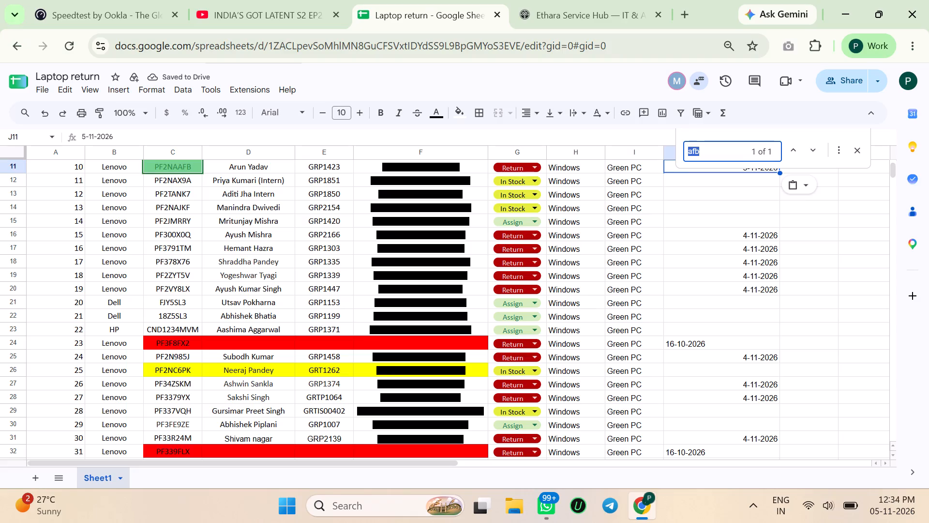
pyautogui.press('8')
pyautogui.press('y')
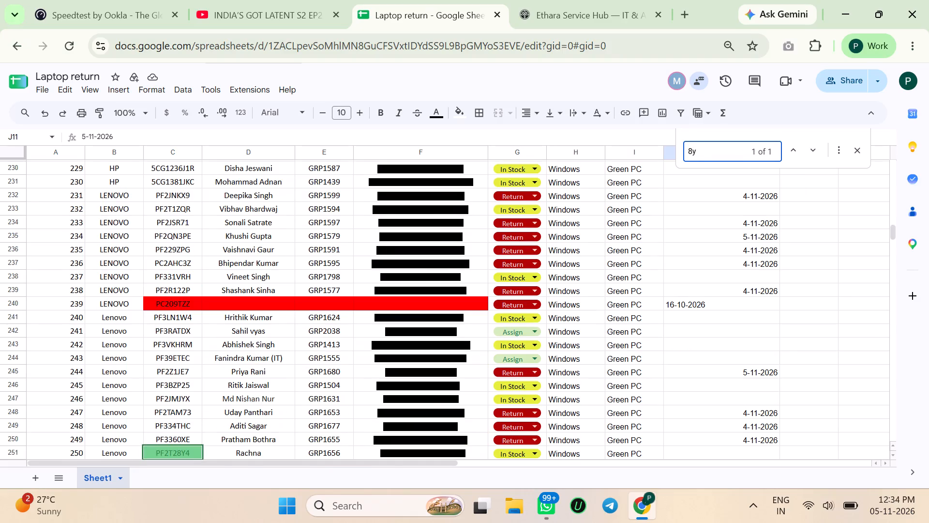
pyautogui.press('4')
pyautogui.scroll(-1, 447, 346)
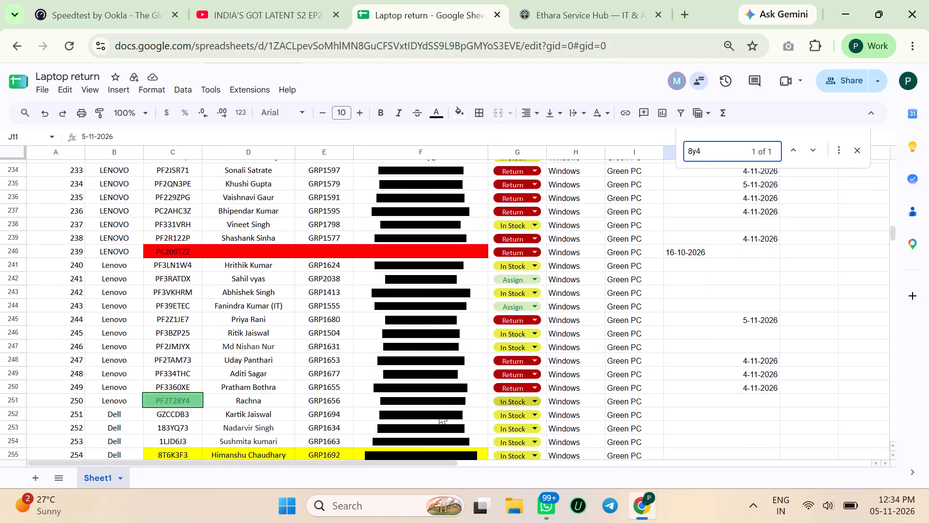
pyautogui.click(511, 401)
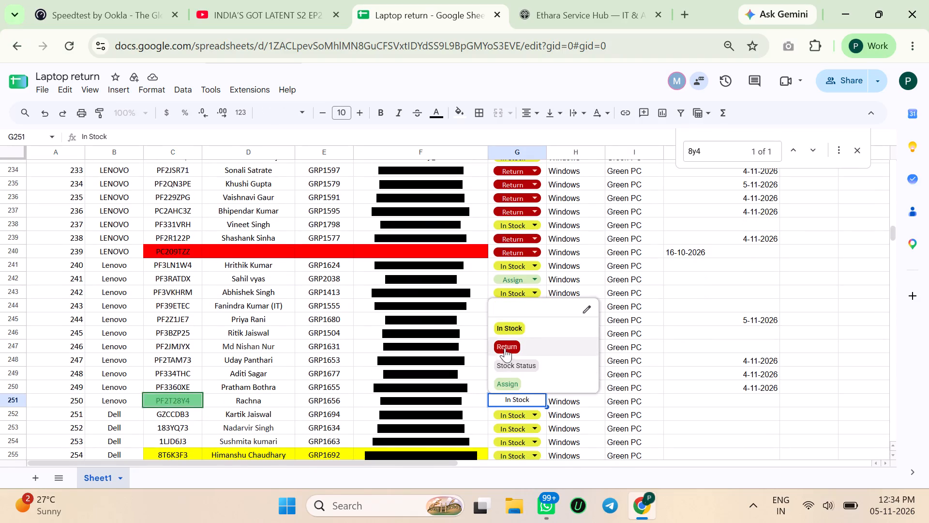
pyautogui.click(505, 347)
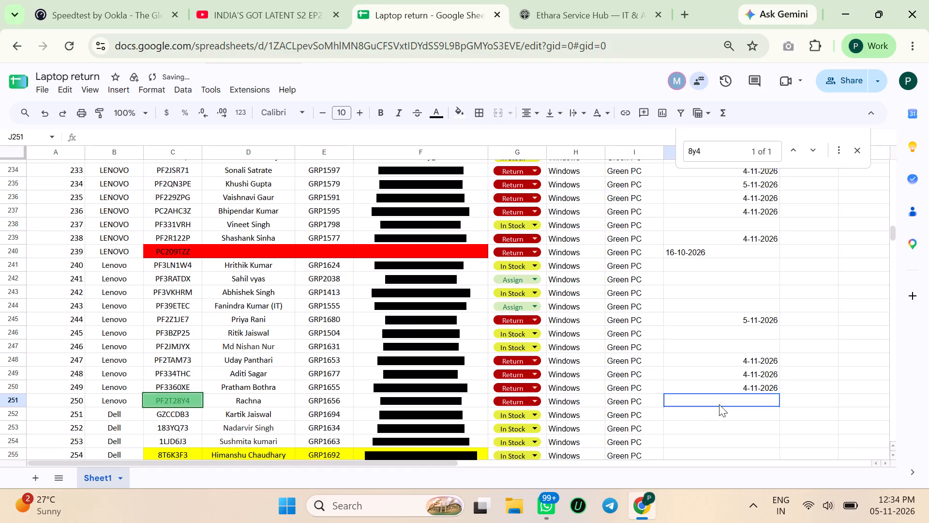
# Paste 5-11-2026 as the return date for laptop PF2T28Y4 and save the sheet.
pyautogui.click(719, 404)
pyautogui.hotkey('ctrl', 'v')
pyautogui.hotkey('ctrl', 's')
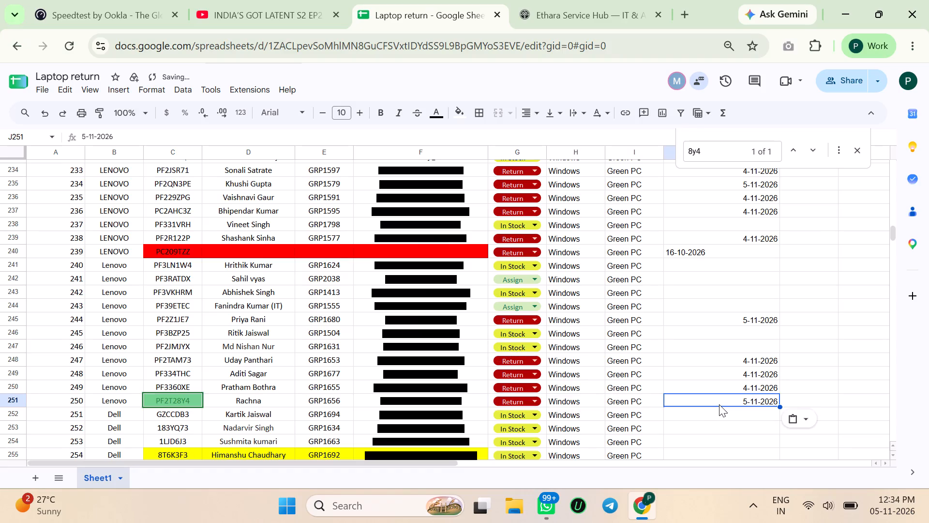
pyautogui.hotkey('ctrl', 's')
pyautogui.hotkey('ctrl', 's')
pyautogui.hotkey('ctrl', 's')
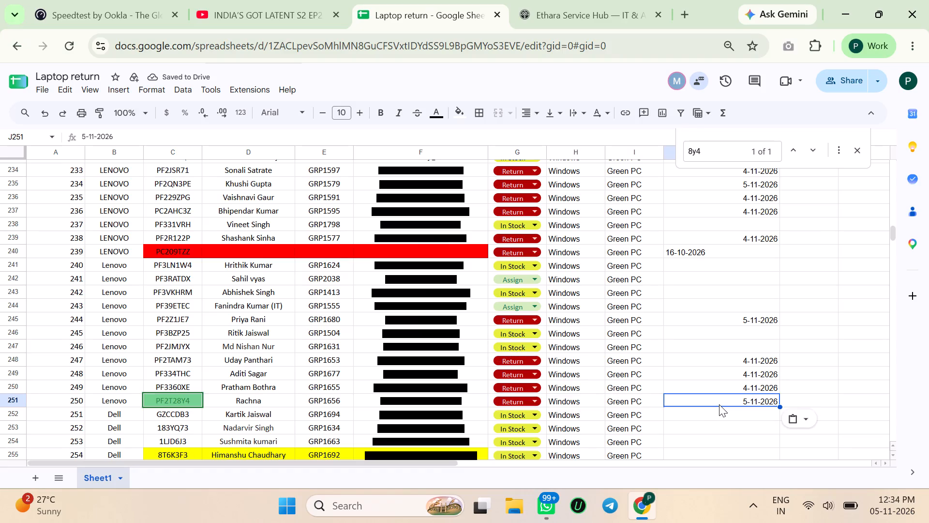
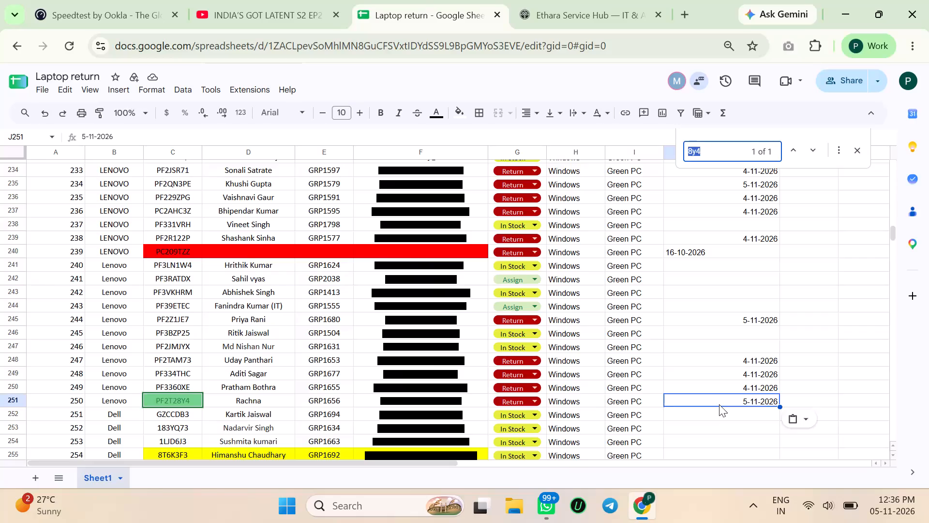
# Search the sheet for the next laptop to return by the serial fragment "pyv".
pyautogui.press('BackSpace')
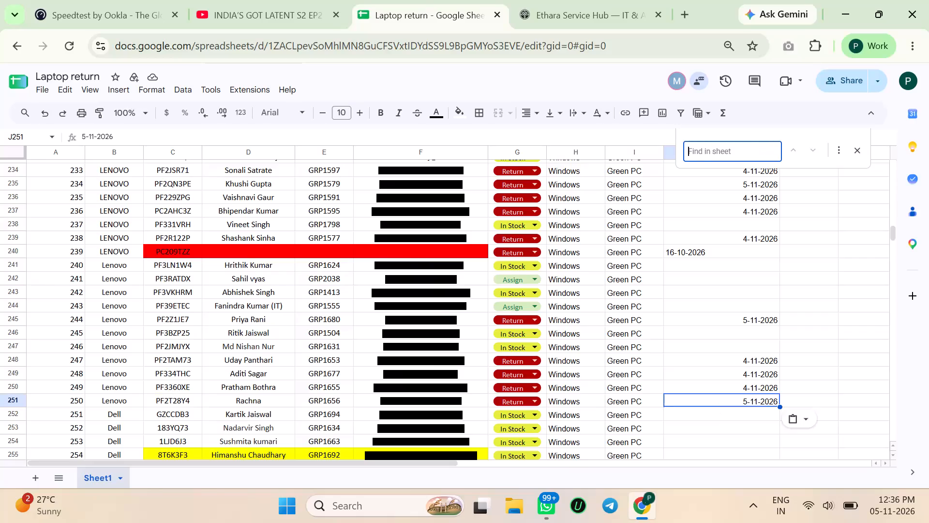
pyautogui.press('p')
pyautogui.write('yv')
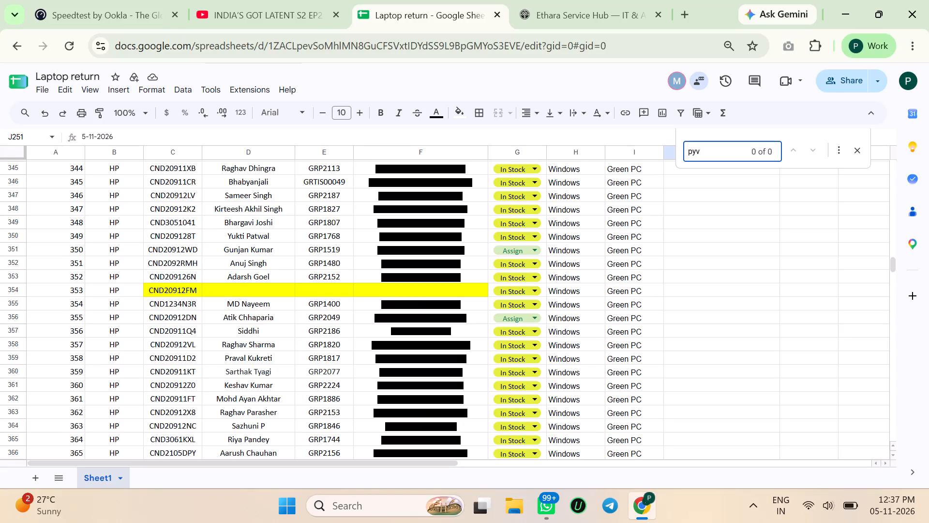
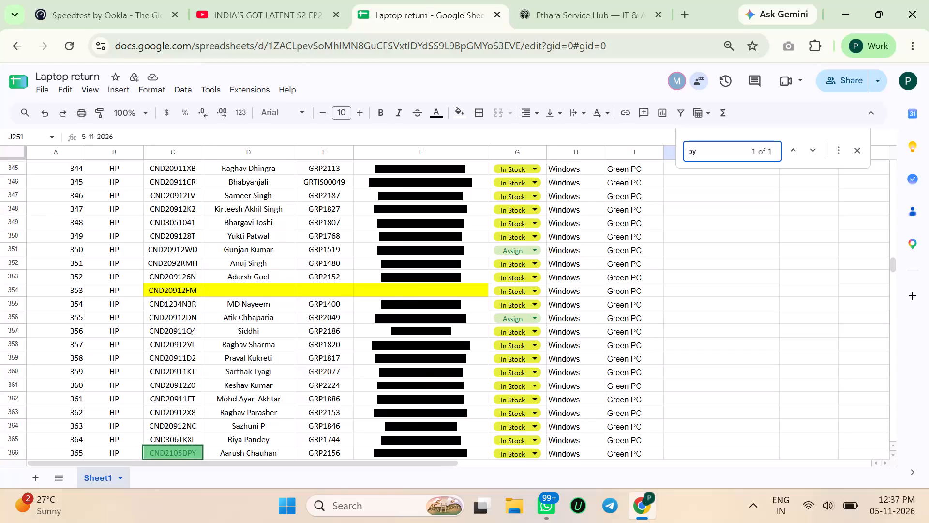
# Search the sheet again for the serial fragment in capitals, "PYV", and clear the search term.
pyautogui.press('BackSpace')
pyautogui.press('BackSpace')
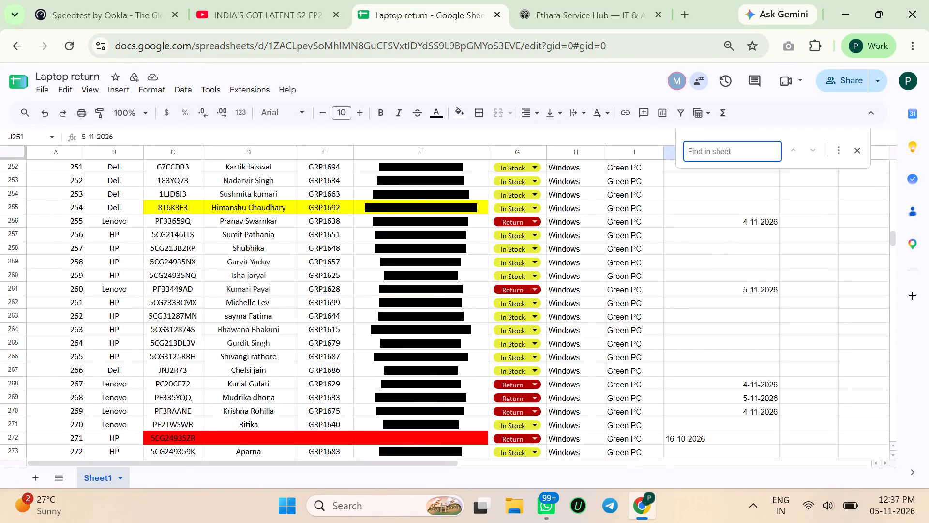
pyautogui.hotkey('shift', 'p')
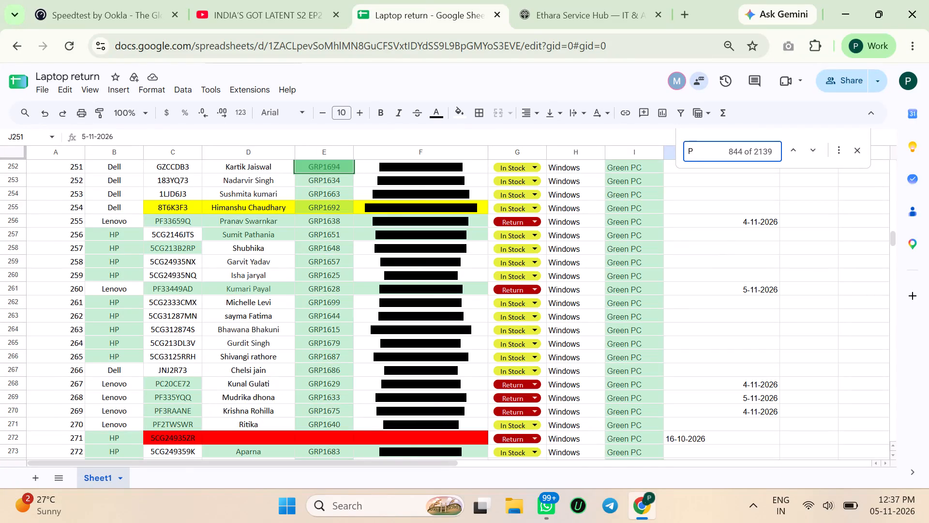
pyautogui.write('YV')
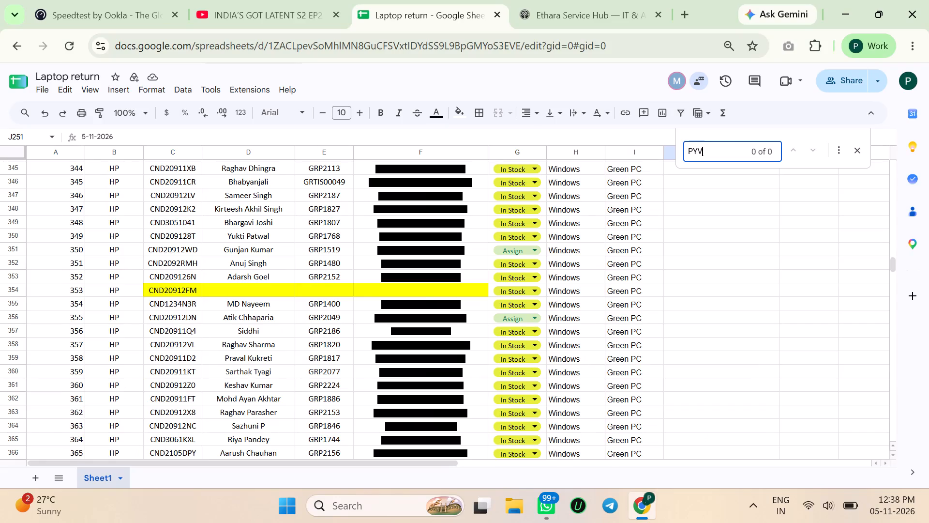
pyautogui.press('BackSpace')
pyautogui.press('BackSpace')
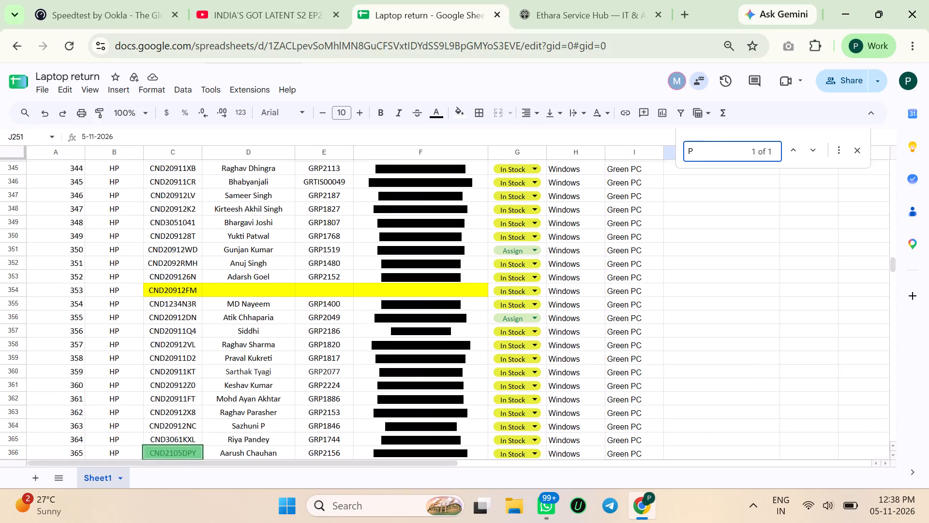
pyautogui.press('BackSpace')
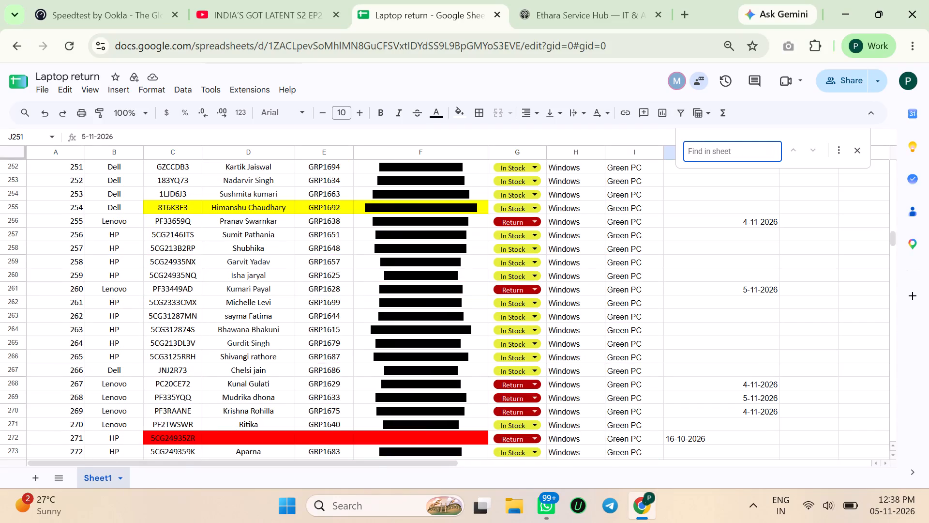
pyautogui.scroll(1, 620, 274)
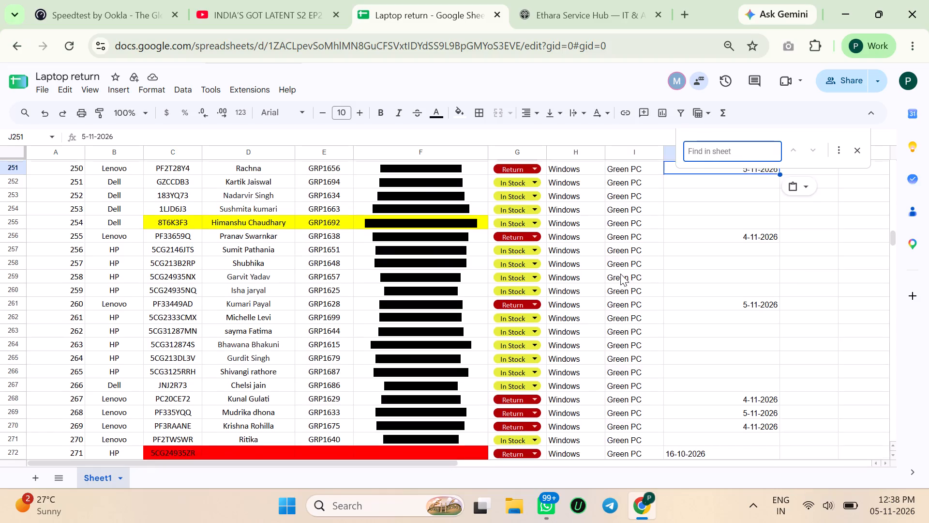
pyautogui.scroll(1, 620, 274)
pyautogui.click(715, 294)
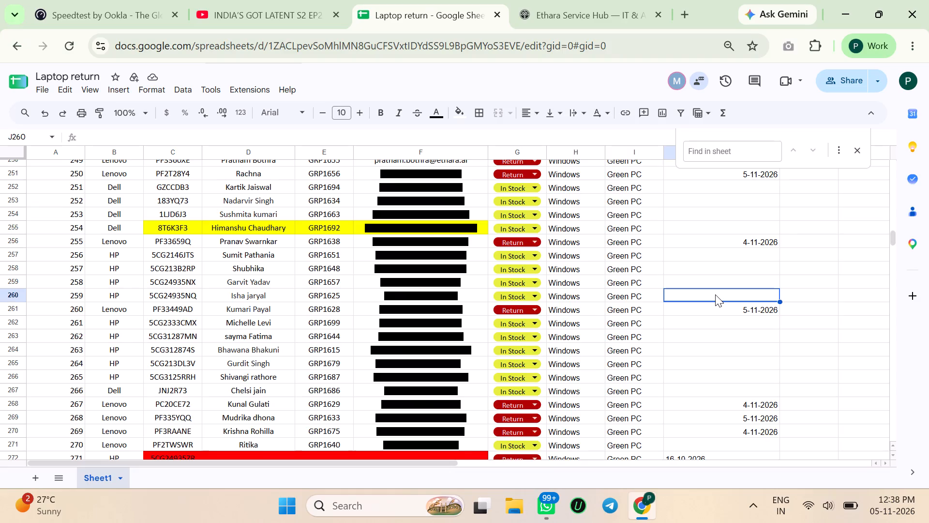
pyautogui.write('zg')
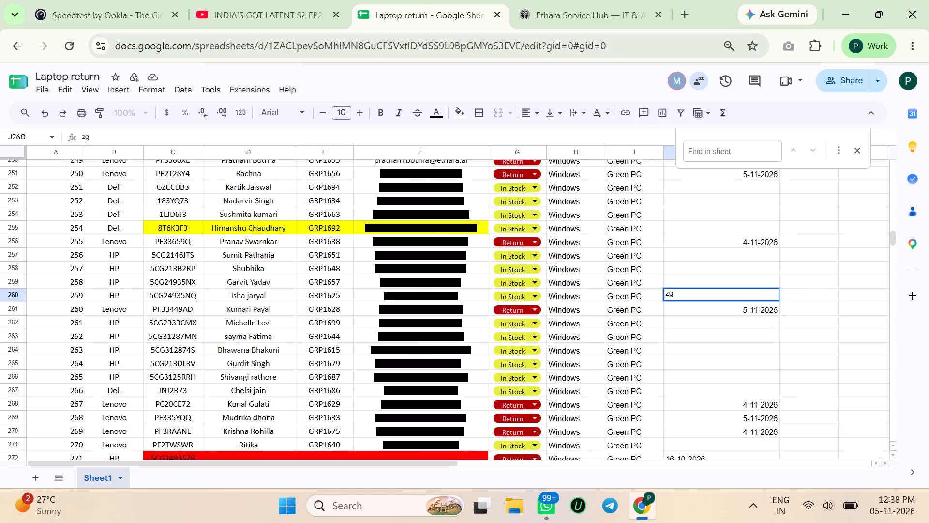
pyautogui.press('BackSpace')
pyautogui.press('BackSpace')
# Find the laptop with serial fragment "zgn", set its status to Return with the date 5-11-2026, and save the sheet.
pyautogui.hotkey('ctrl', 'f')
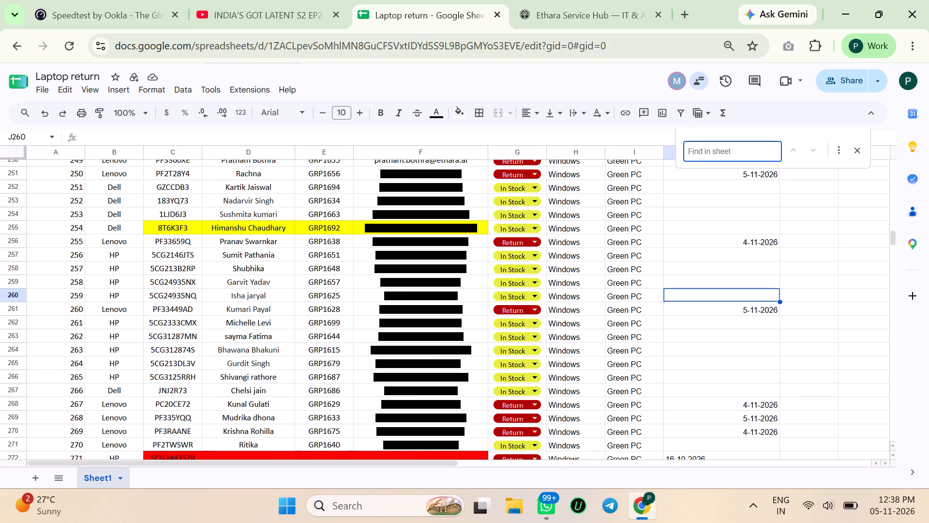
pyautogui.press('z')
pyautogui.write('gn')
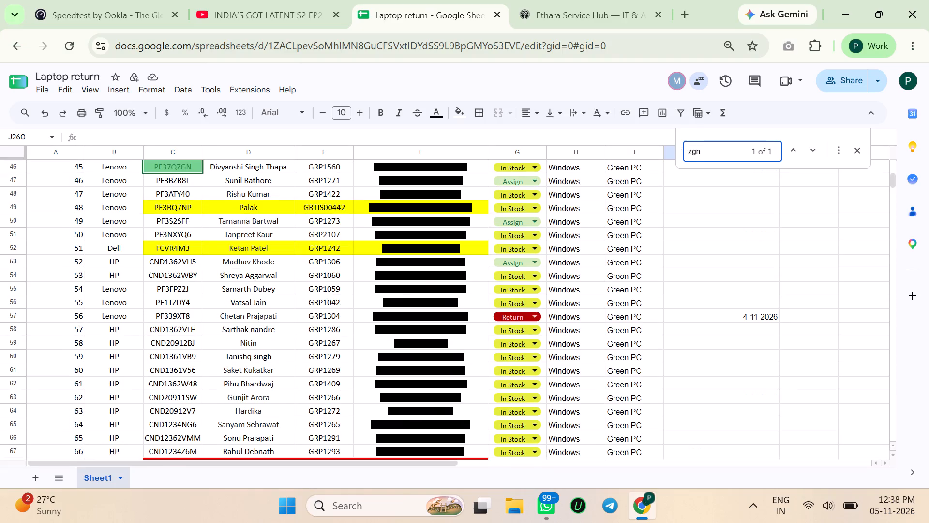
pyautogui.click(521, 170)
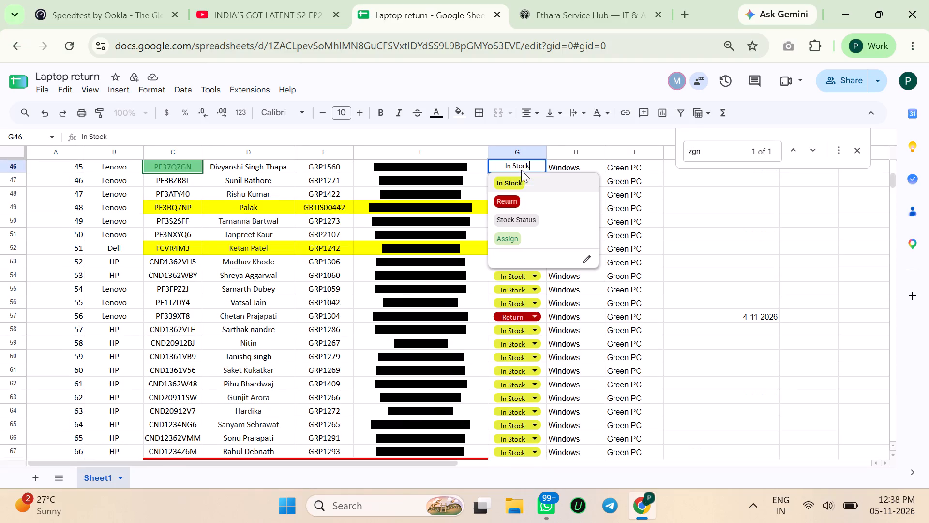
pyautogui.click(508, 202)
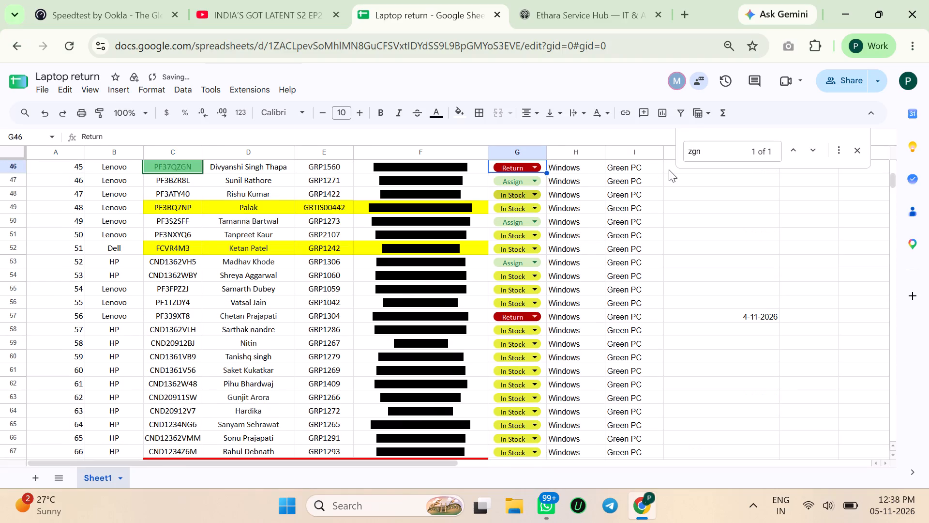
pyautogui.click(669, 169)
pyautogui.hotkey('ctrl', 'v')
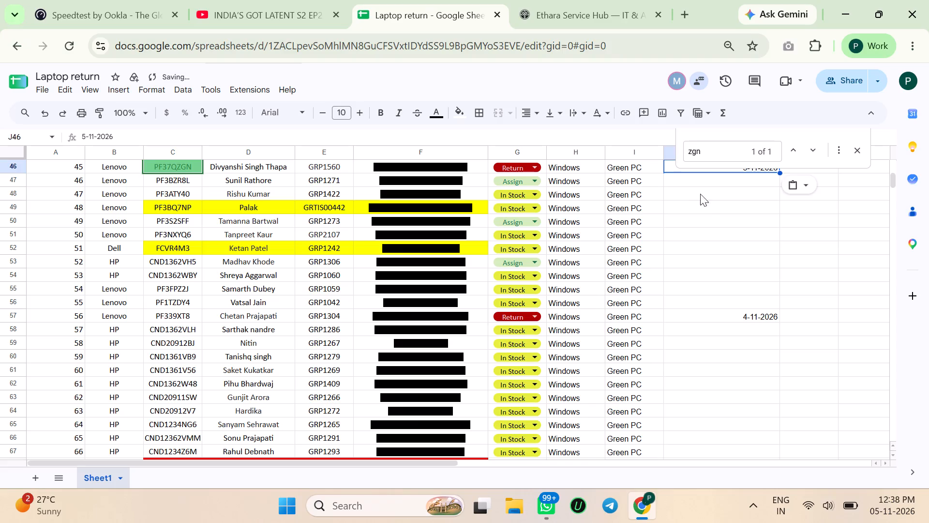
pyautogui.click(705, 213)
pyautogui.hotkey('ctrl', 's')
pyautogui.hotkey('ctrl', 's')
pyautogui.hotkey('ctrl', 's')
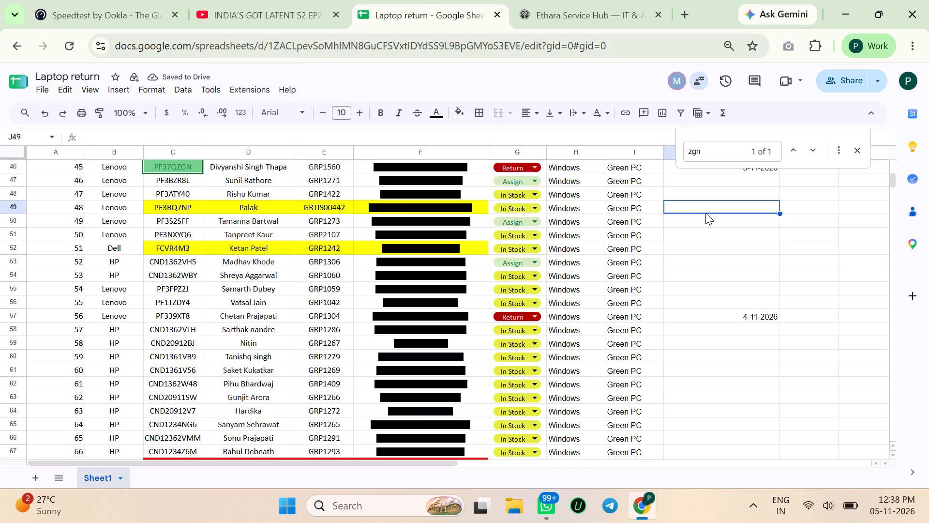
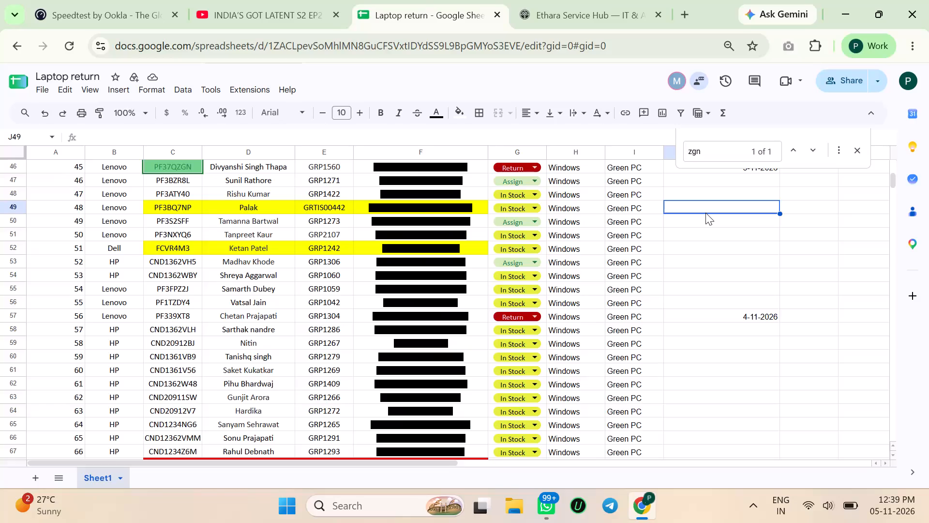
# Find the laptop with serial fragment "mjp", set its status to Return with the date 5-11-2026, and save the sheet.
pyautogui.hotkey('ctrl', 'f')
pyautogui.write('mjp')
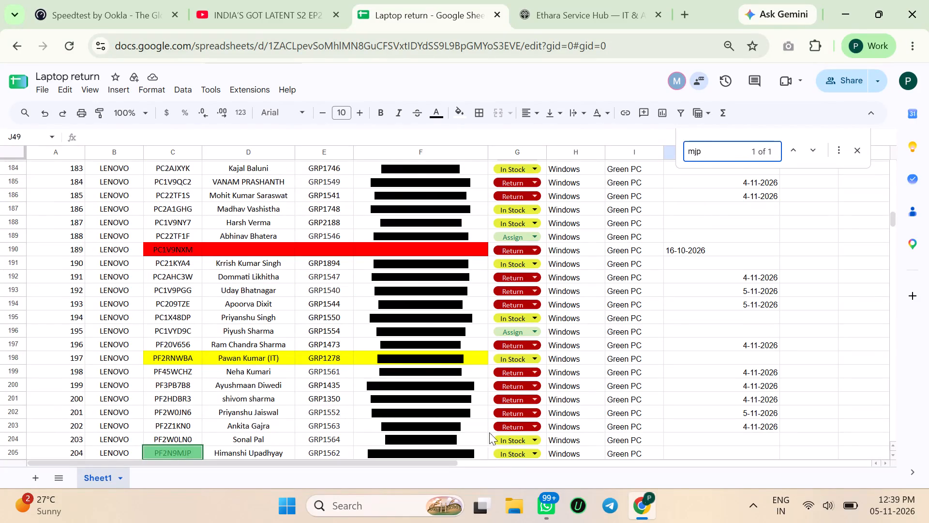
pyautogui.click(507, 456)
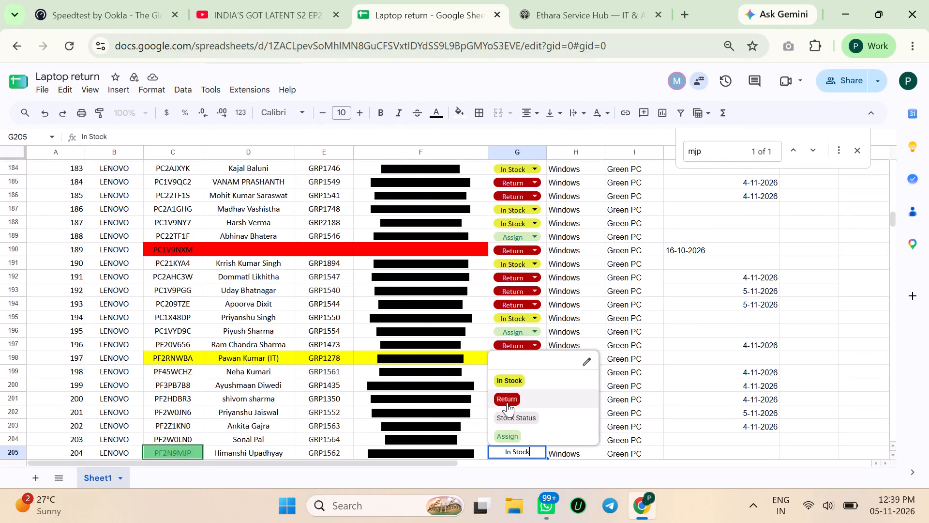
pyautogui.click(507, 401)
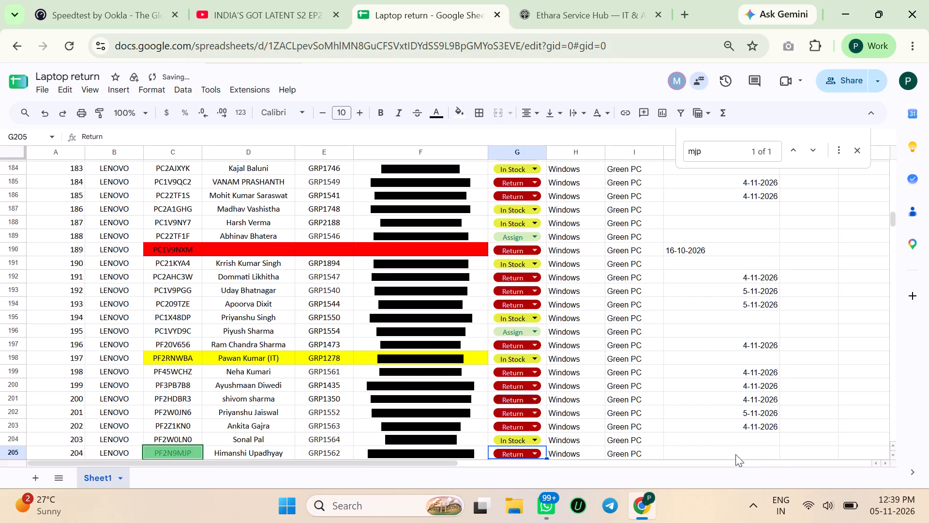
pyautogui.click(734, 457)
pyautogui.hotkey('ctrl', 'v')
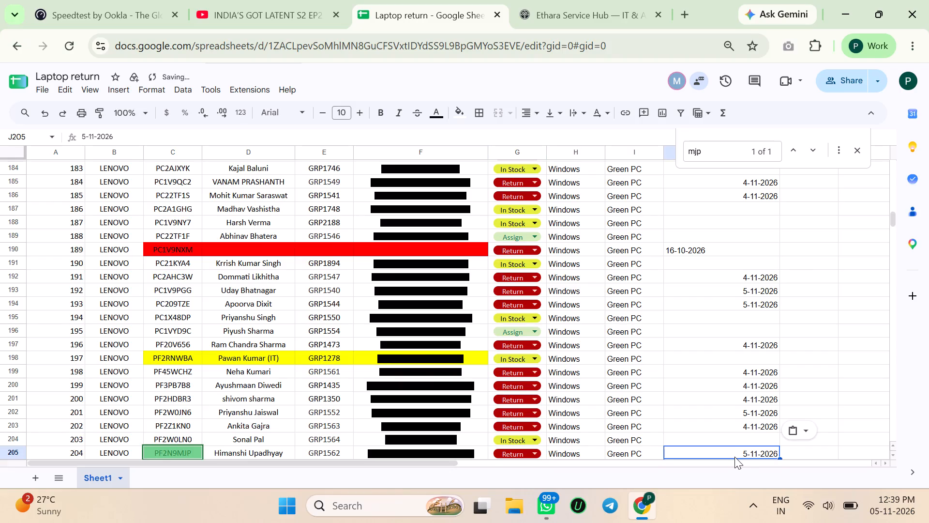
pyautogui.hotkey('ctrl', 's')
pyautogui.hotkey('ctrl', 's')
pyautogui.hotkey('ctrl', 's')
pyautogui.hotkey('ctrl', 's')
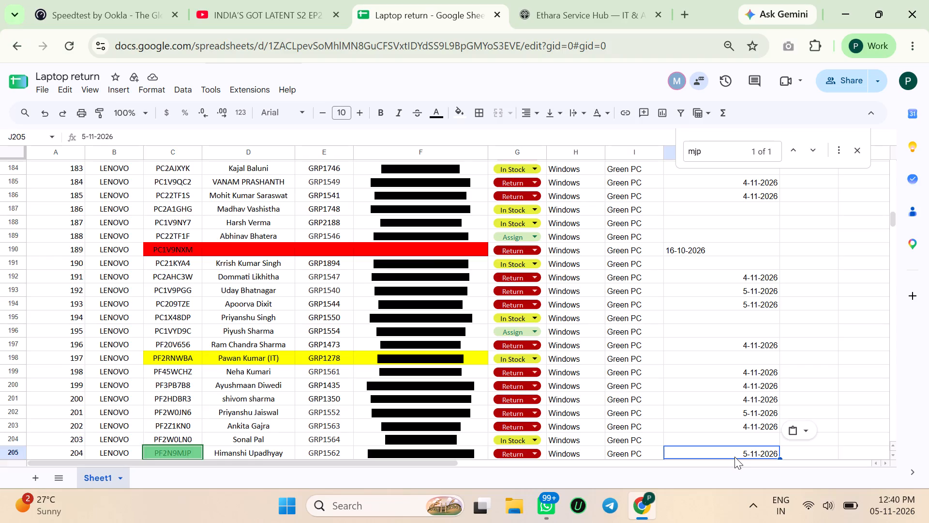
# Search the sheet for the serial fragment "87w" and clear the search term.
pyautogui.hotkey('ctrl', 'f')
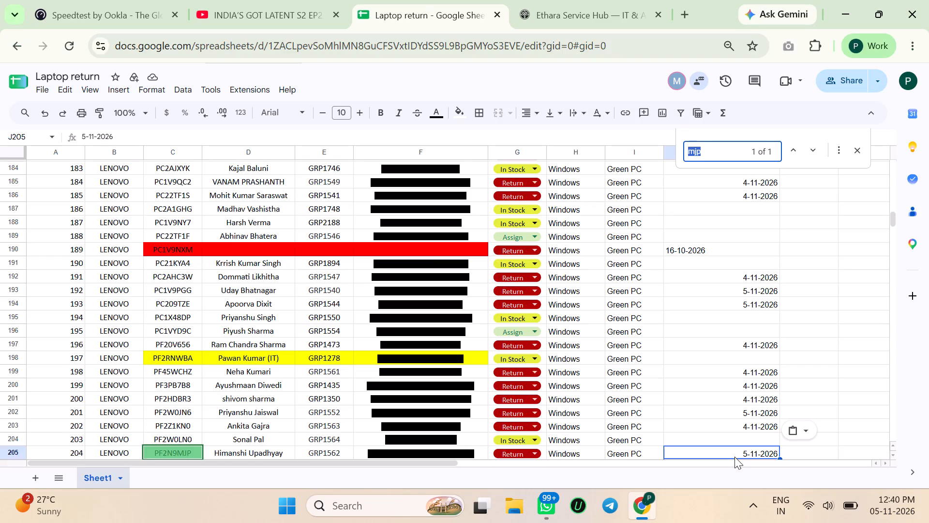
pyautogui.write('87w')
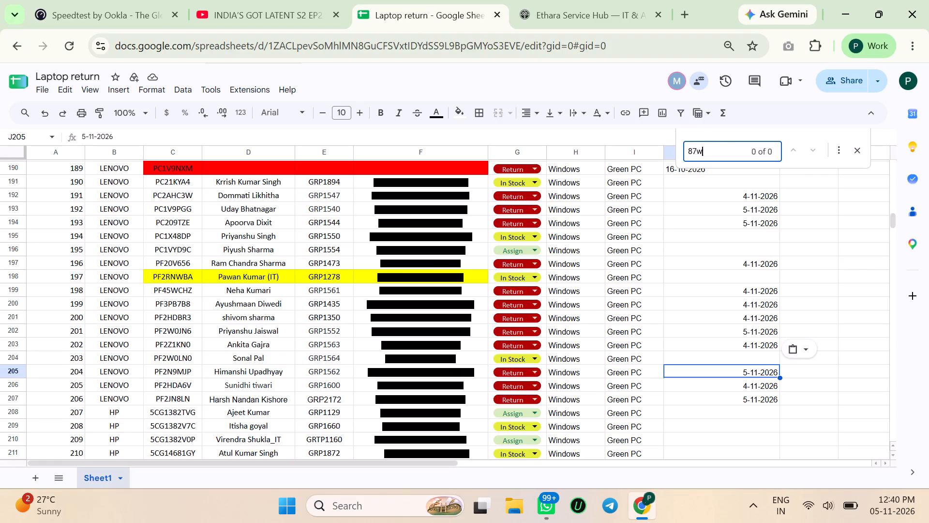
pyautogui.click(711, 149)
pyautogui.press('BackSpace')
pyautogui.press('BackSpace')
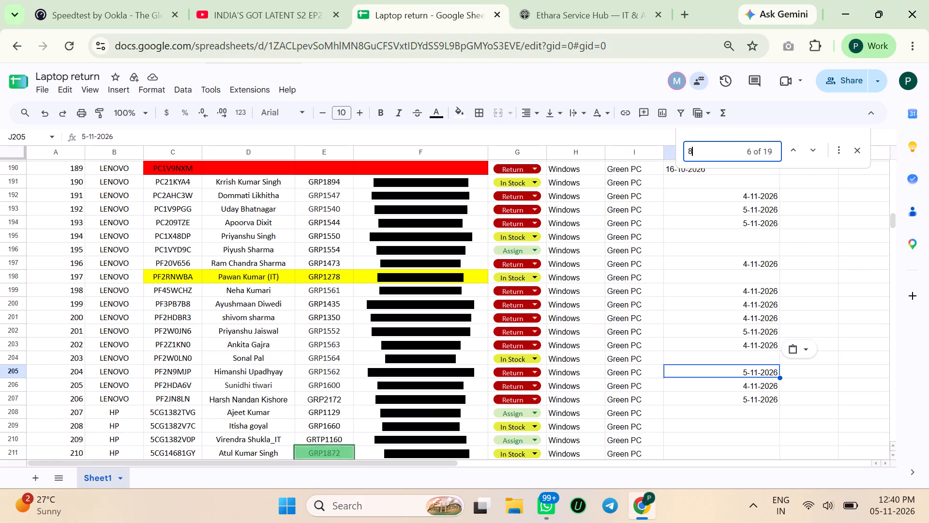
pyautogui.press('BackSpace')
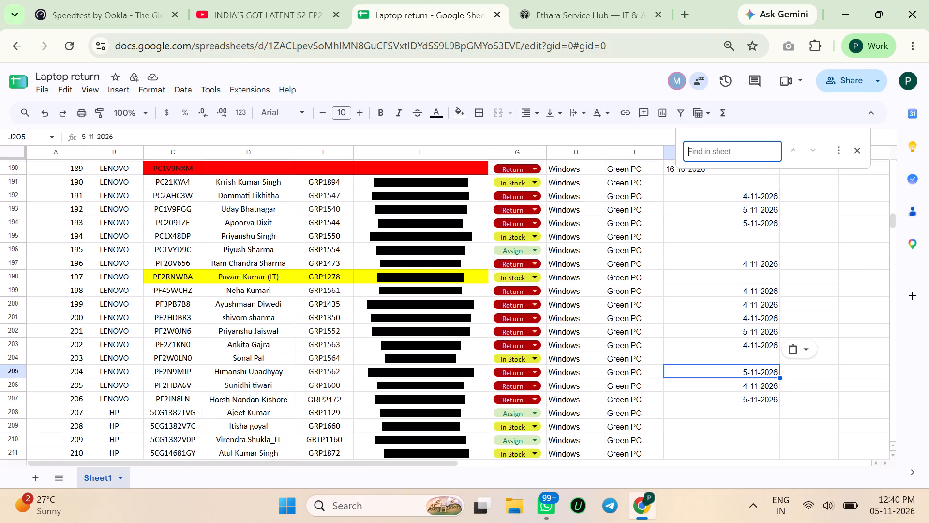
# Find the laptop with serial fragment "2sm" and set its status to Return with the date 5-11-2026.
pyautogui.press('2')
pyautogui.write('sm')
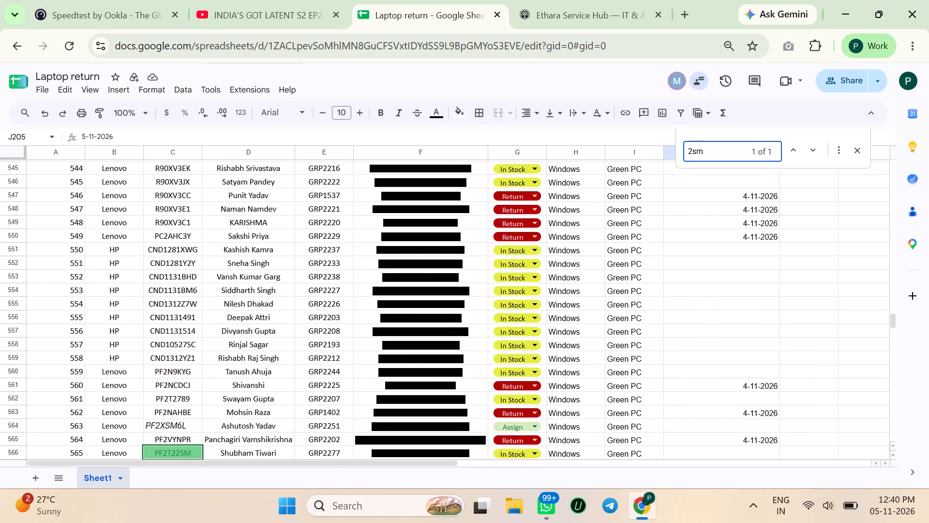
pyautogui.scroll(-1, 314, 354)
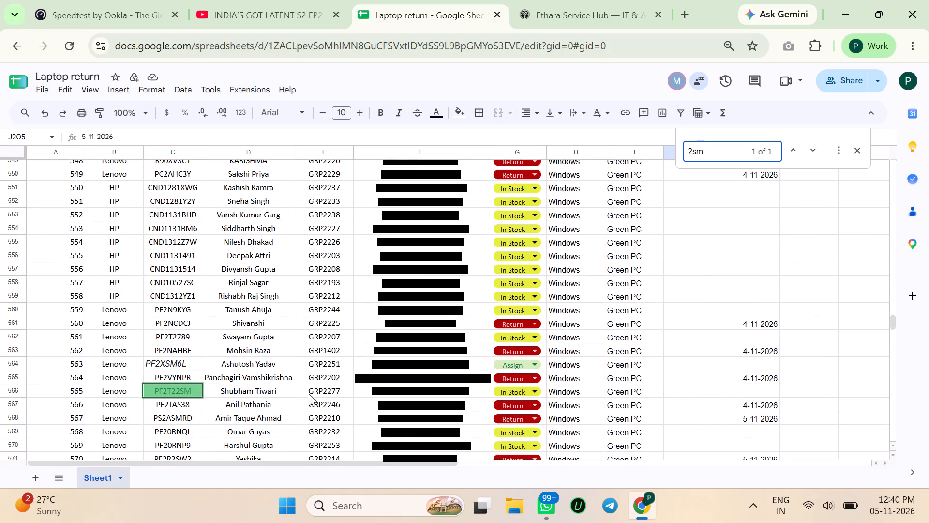
pyautogui.click(512, 394)
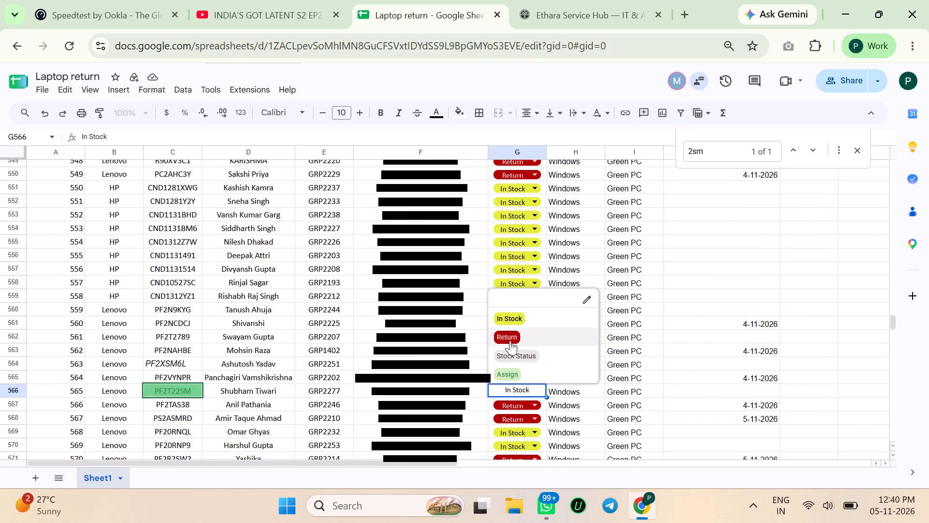
pyautogui.click(509, 333)
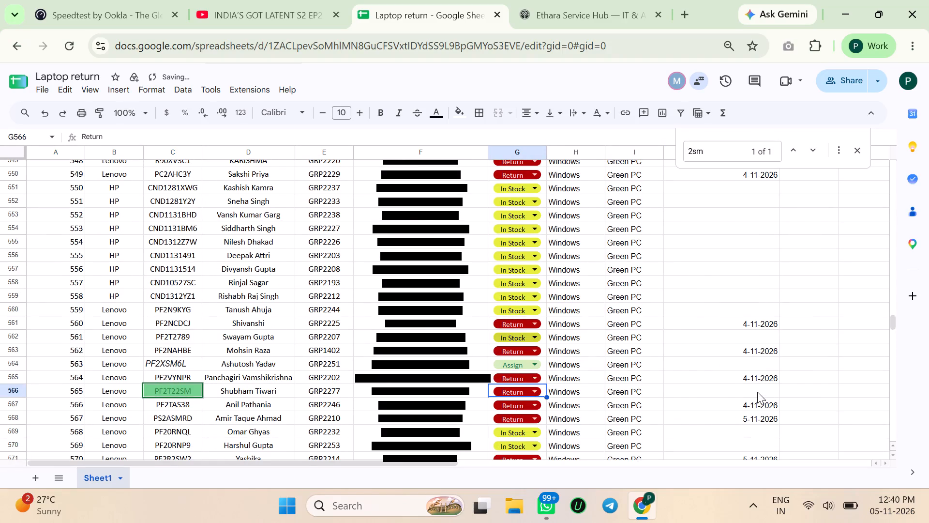
pyautogui.click(757, 392)
pyautogui.hotkey('ctrl', 'v')
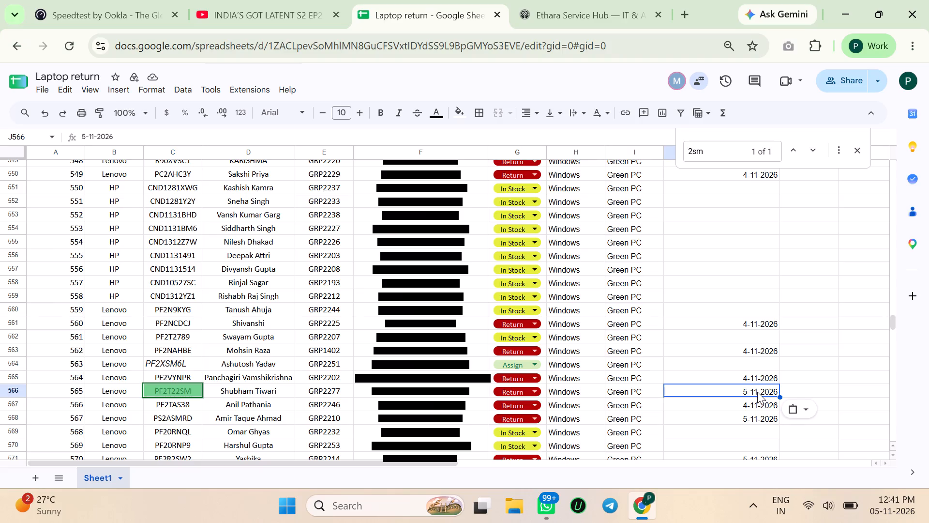
# Find the laptop with serial fragment "ed0", set its status to Return with the date 5-11-2026, and save the sheet.
pyautogui.hotkey('ctrl', 'f')
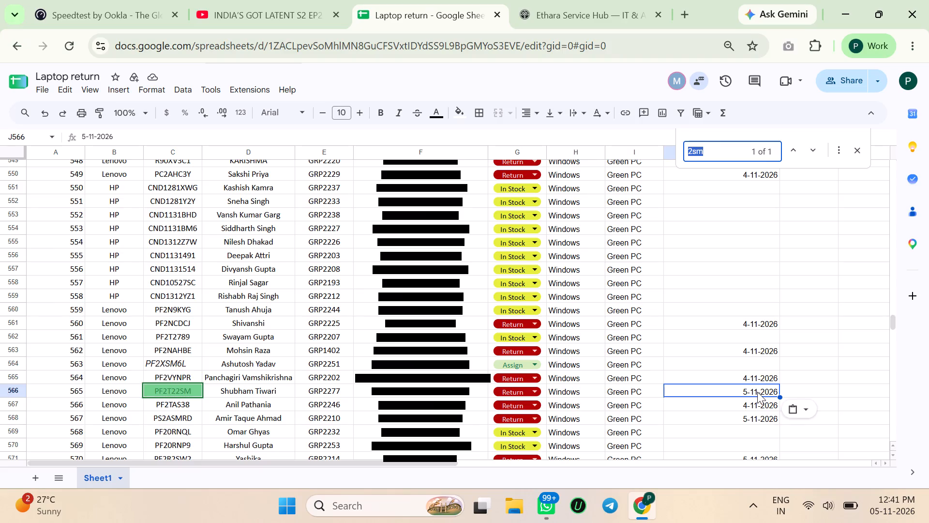
pyautogui.write('ed0')
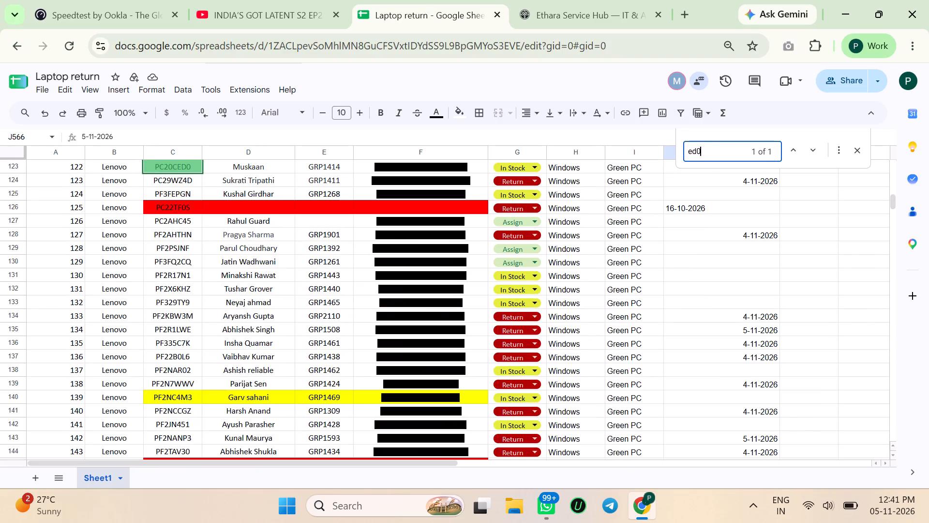
pyautogui.click(519, 164)
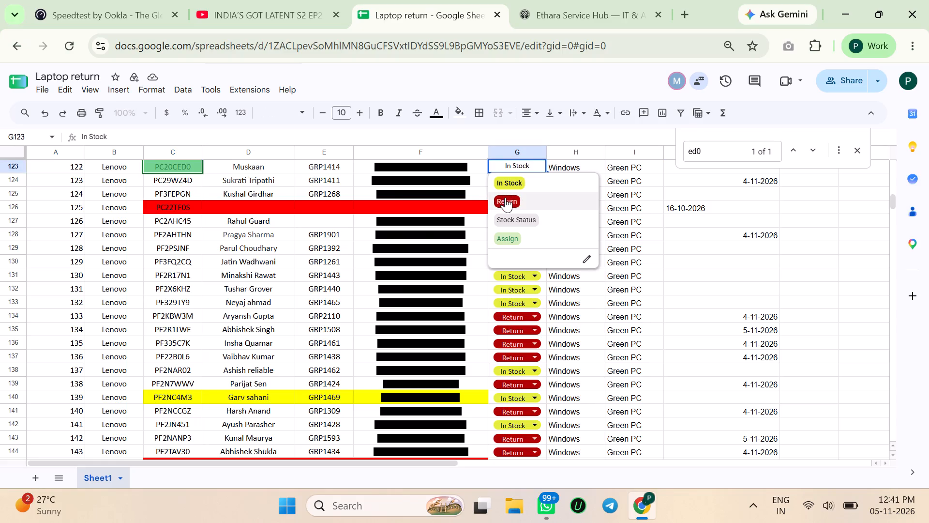
pyautogui.click(505, 198)
pyautogui.click(668, 167)
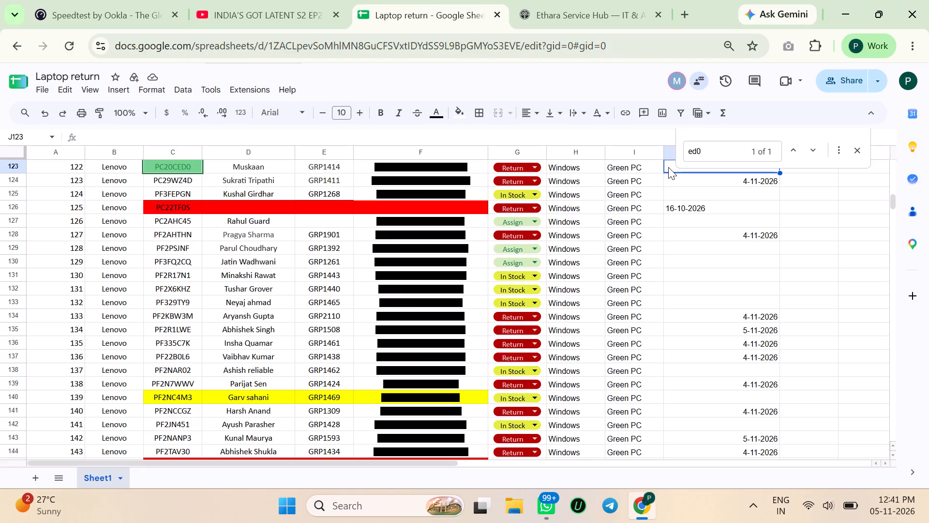
pyautogui.hotkey('ctrl', 'v')
pyautogui.hotkey('ctrl', 's')
pyautogui.hotkey('ctrl', 's')
pyautogui.hotkey('ctrl', 's')
pyautogui.hotkey('ctrl', 's')
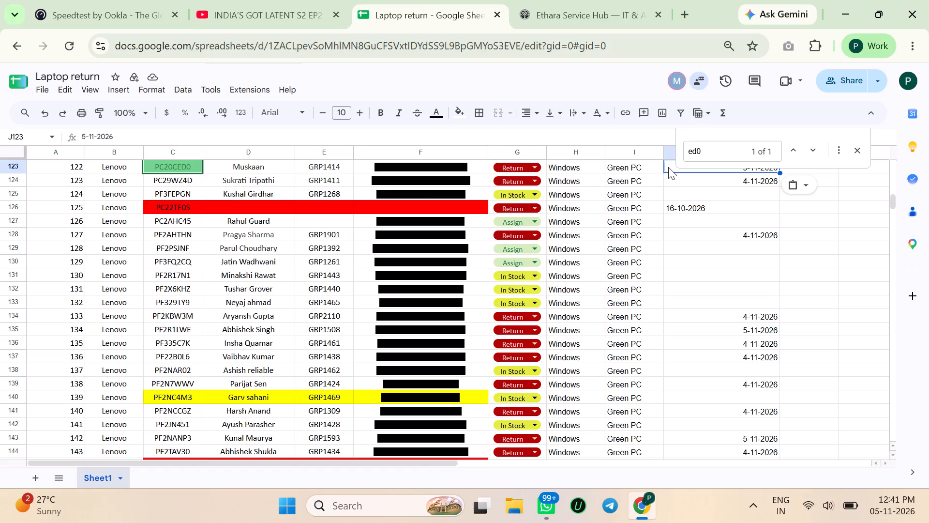
# Find the laptop with serial fragment "f1b" and set its status to Return with the date 5-11-2026.
pyautogui.hotkey('ctrl', 'f')
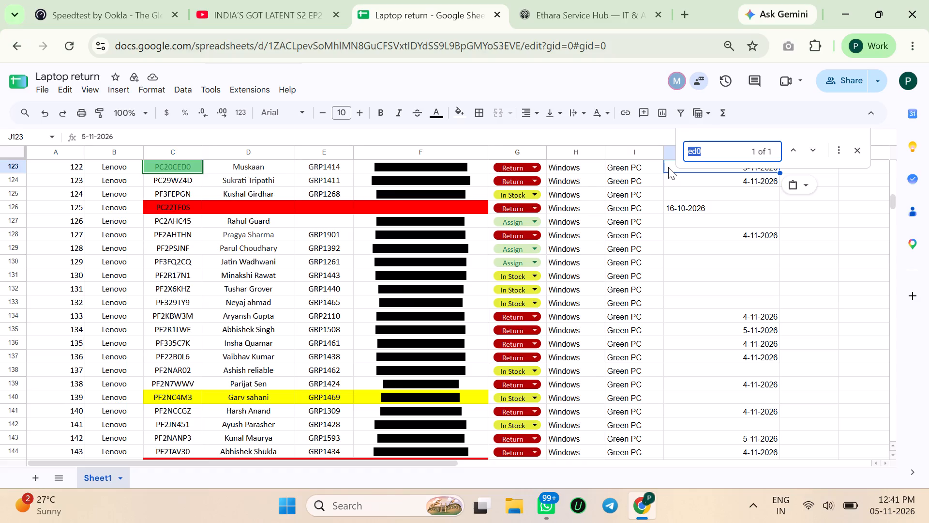
pyautogui.write('f1')
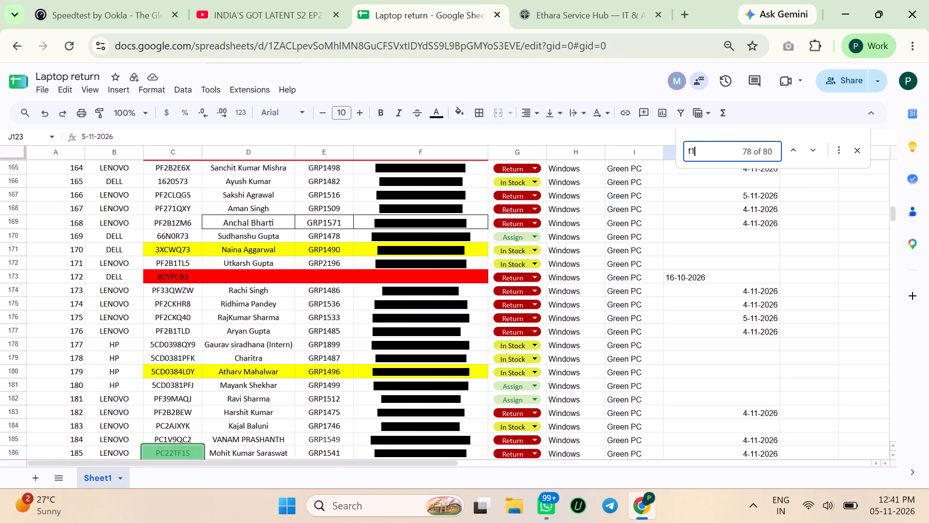
pyautogui.press('b')
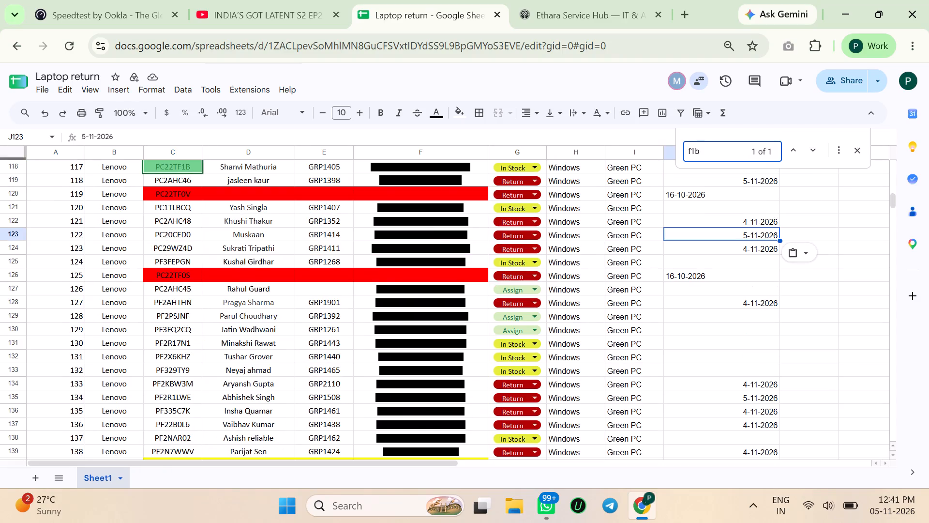
pyautogui.click(528, 166)
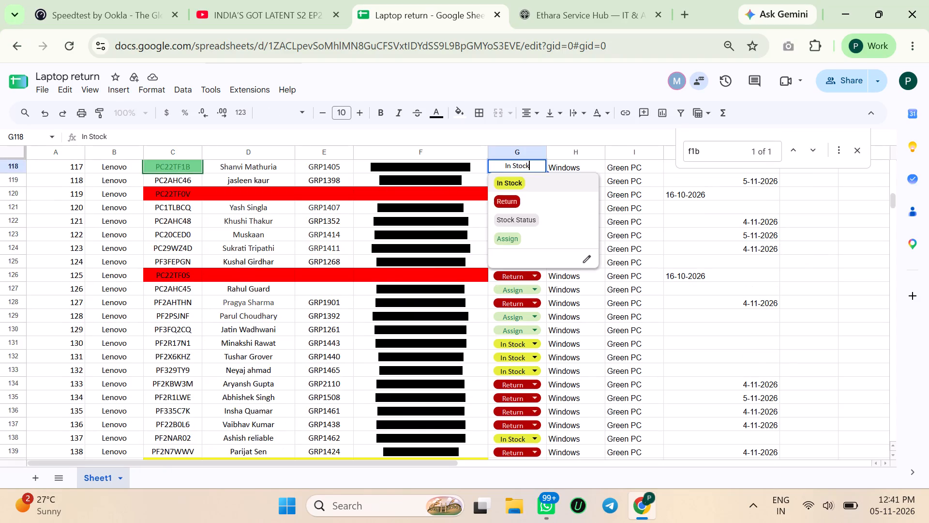
pyautogui.click(502, 200)
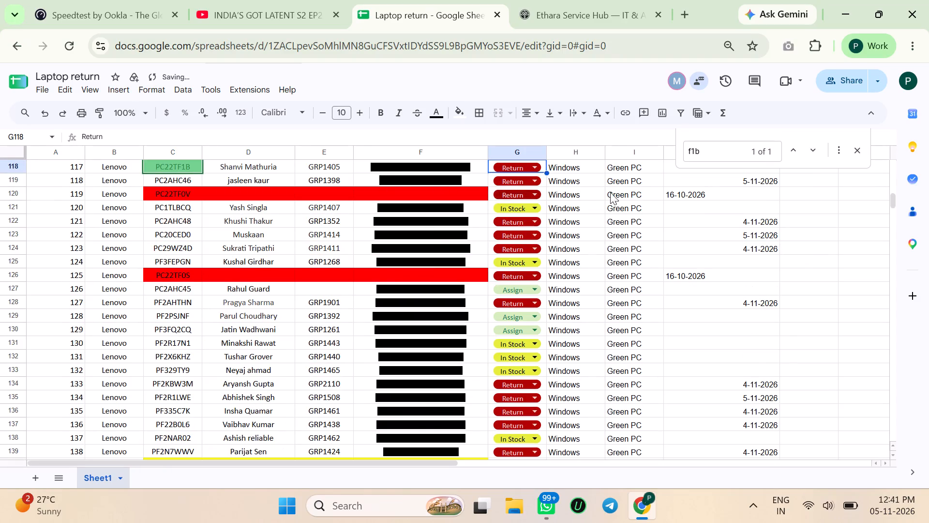
pyautogui.click(665, 169)
pyautogui.hotkey('ctrl', 'v')
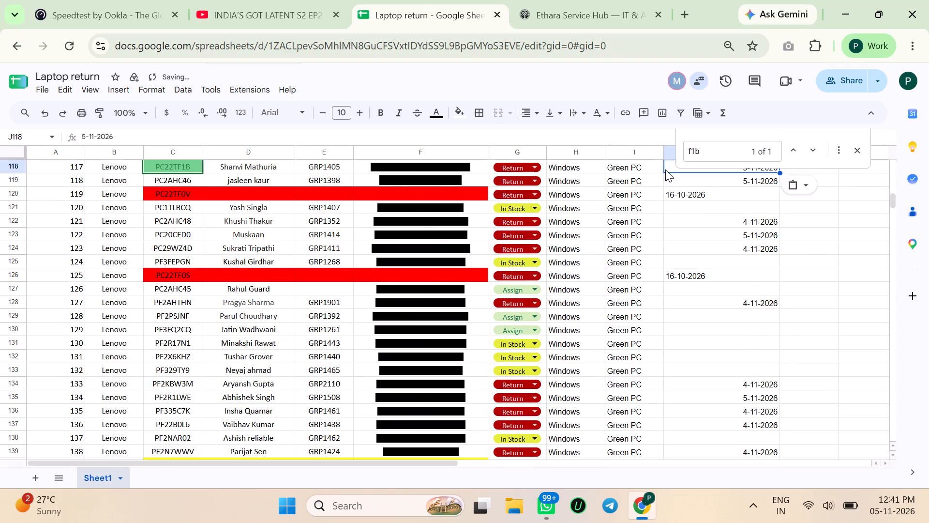
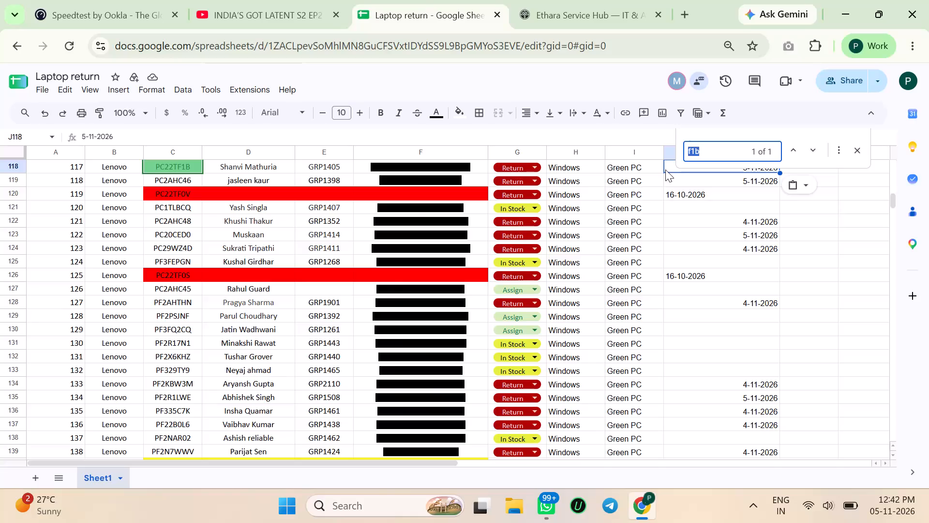
# Search the sheet for the serial fragment "0fe", also trying the spelling "ofe", and clear the search term.
pyautogui.press('BackSpace')
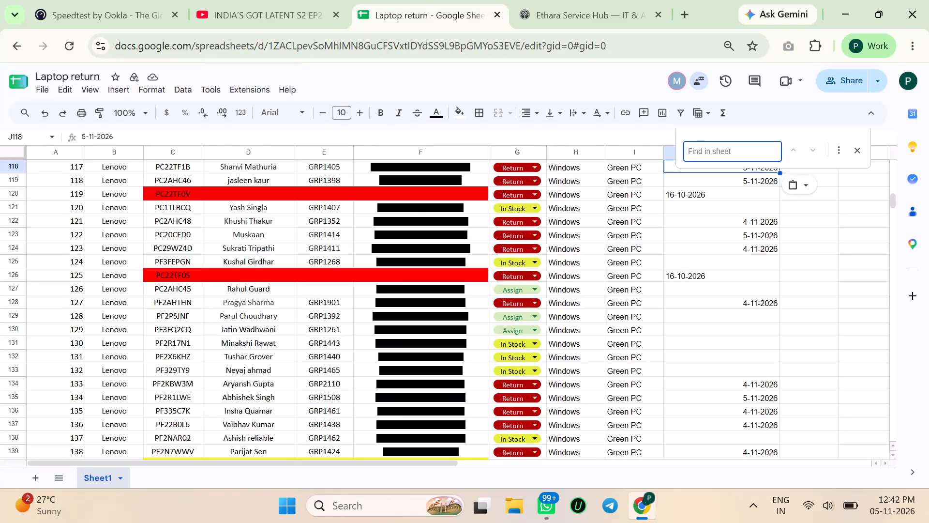
pyautogui.write('0f')
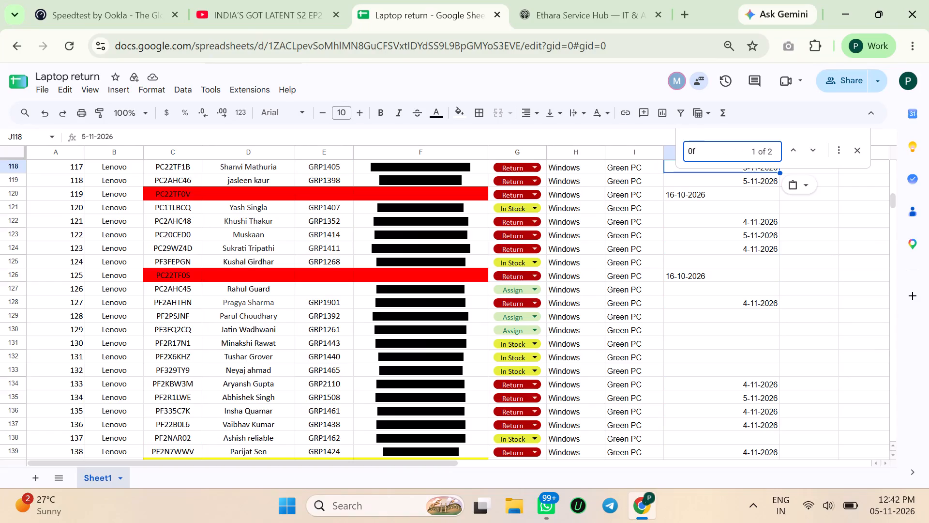
pyautogui.press('e')
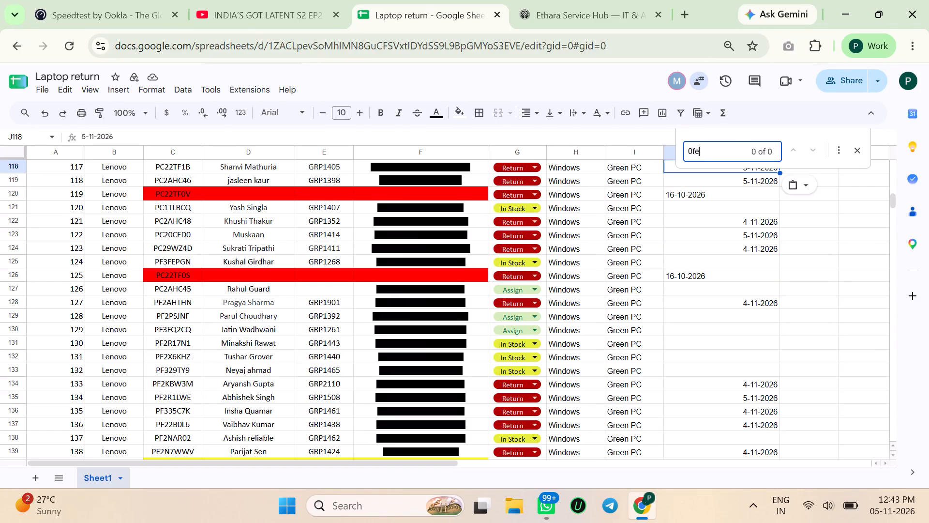
pyautogui.press('BackSpace')
pyautogui.press('BackSpace')
pyautogui.press('BackSpace')
pyautogui.press('o')
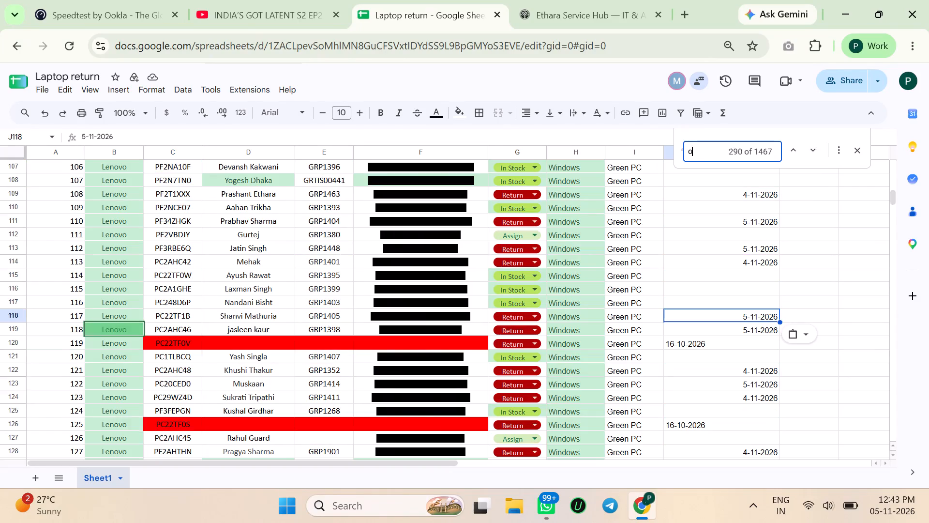
pyautogui.write('fe')
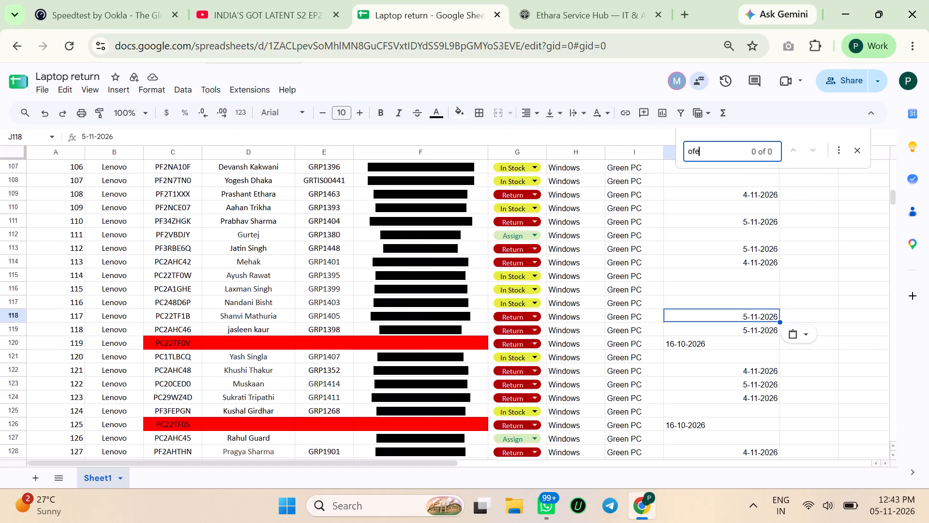
pyautogui.press('BackSpace')
pyautogui.press('BackSpace')
pyautogui.press('BackSpace')
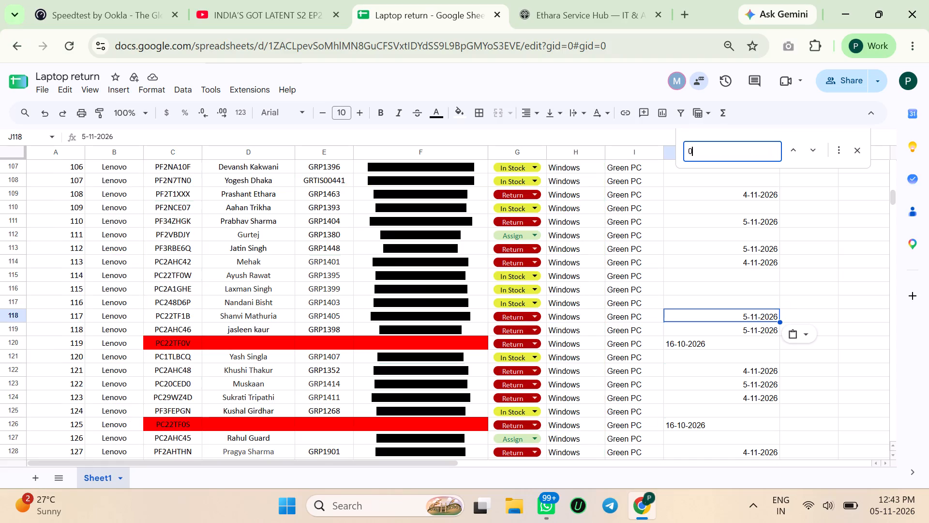
pyautogui.press('0')
pyautogui.press('f')
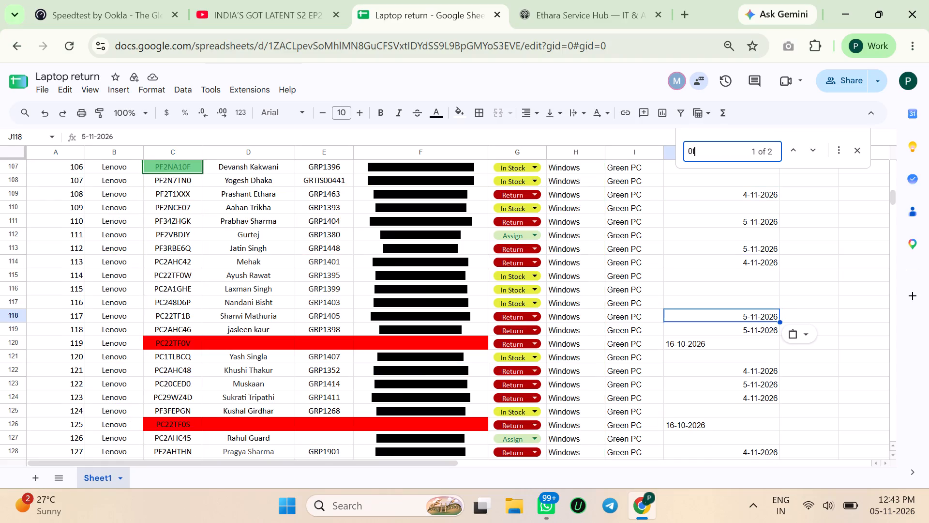
pyautogui.hotkey('shift', 'e')
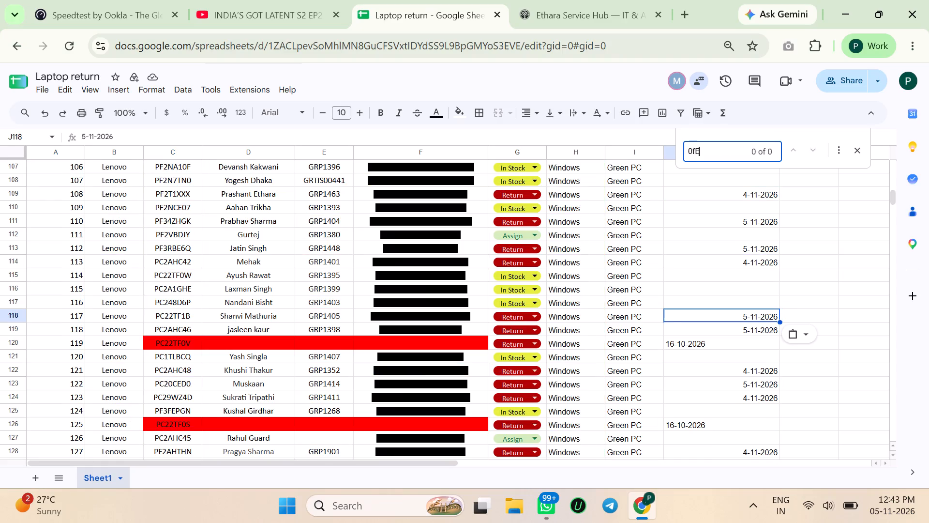
pyautogui.press('BackSpace')
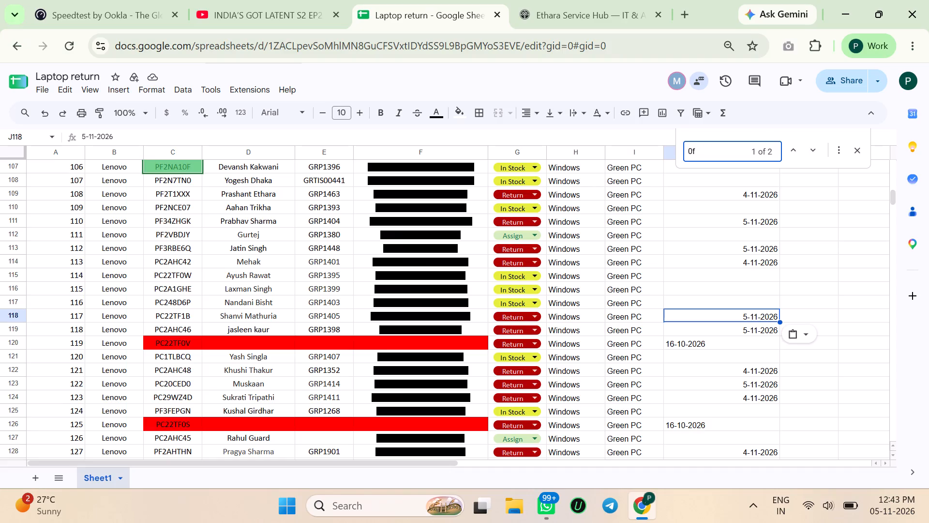
pyautogui.press('BackSpace')
pyautogui.press('BackSpace')
# Search the sheet for the serial fragments "C00", "Coo" and "oo", and clear the search term.
pyautogui.hotkey('shift', 'c')
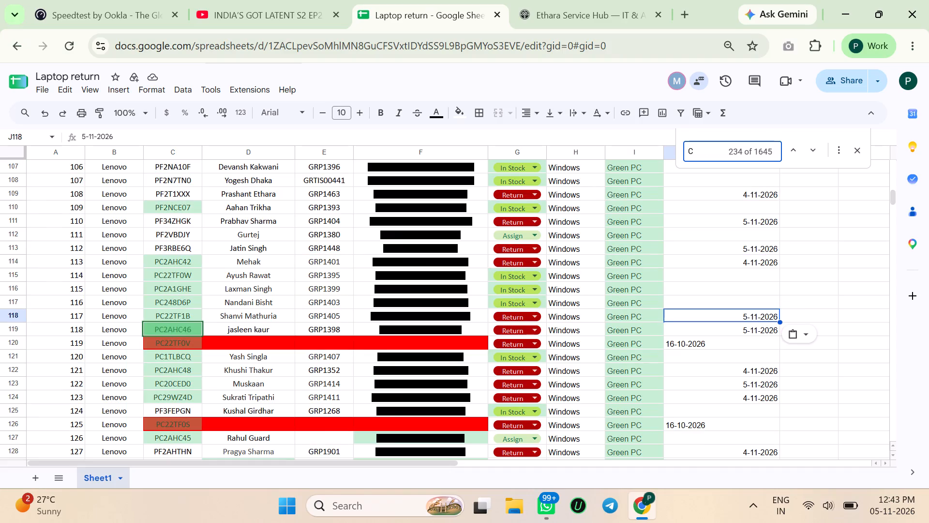
pyautogui.write('00')
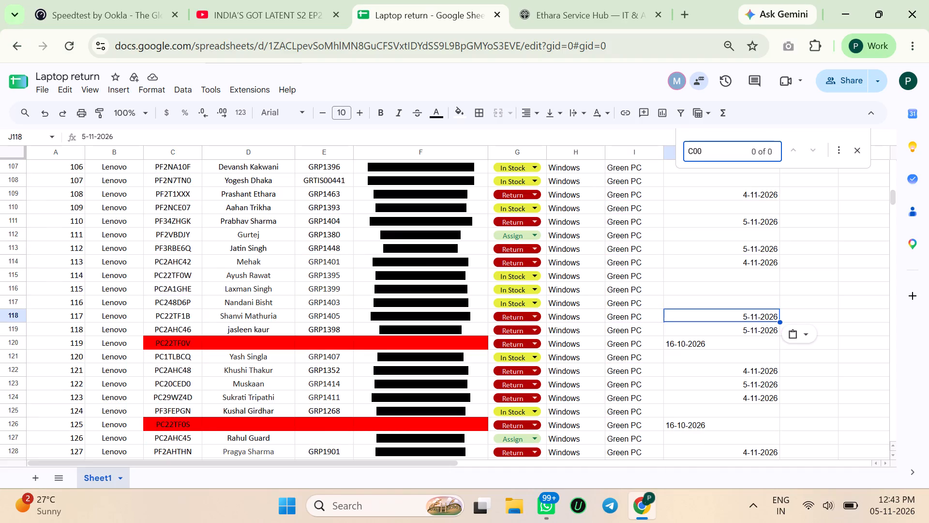
pyautogui.press('BackSpace')
pyautogui.press('BackSpace')
pyautogui.write('oo')
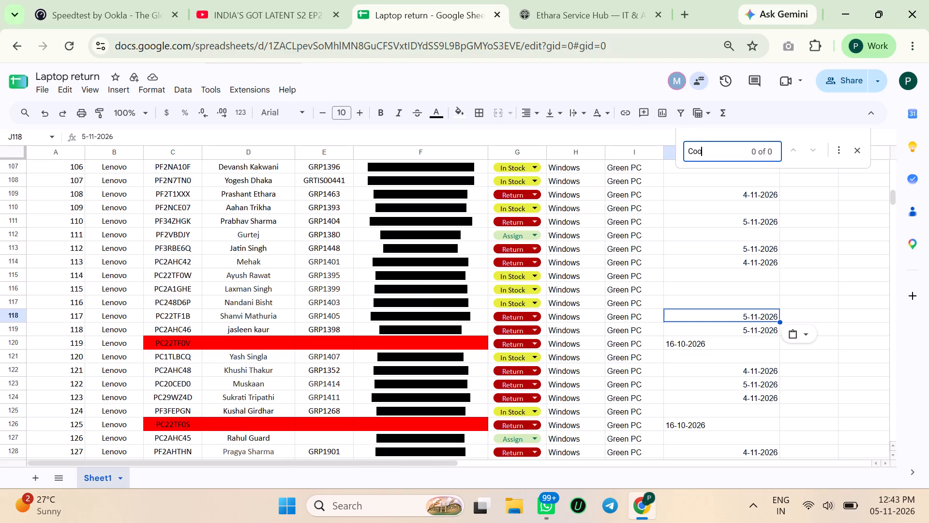
pyautogui.press('BackSpace')
pyautogui.press('BackSpace')
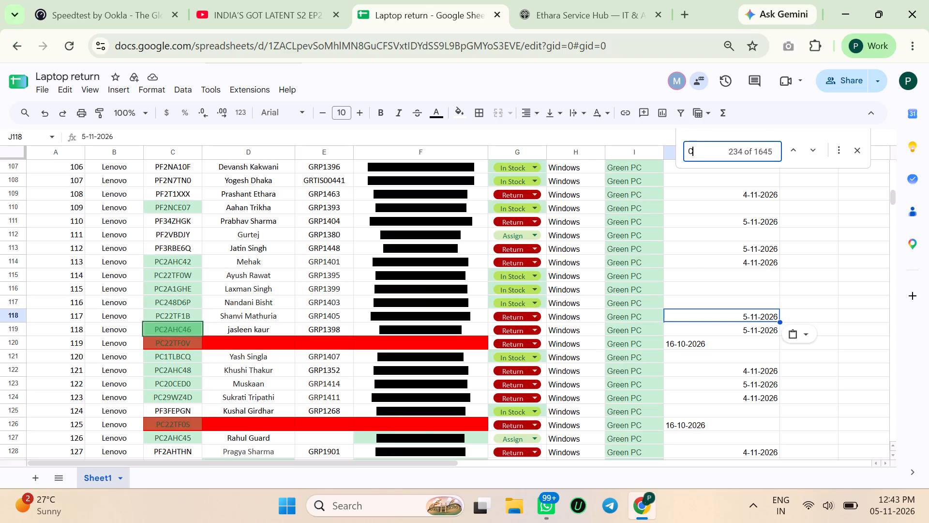
pyautogui.press('BackSpace')
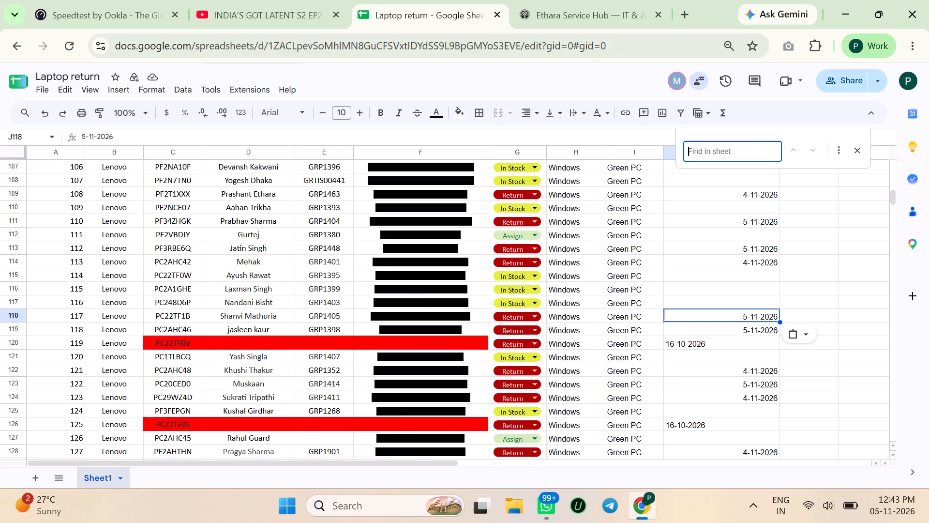
pyautogui.write('oo')
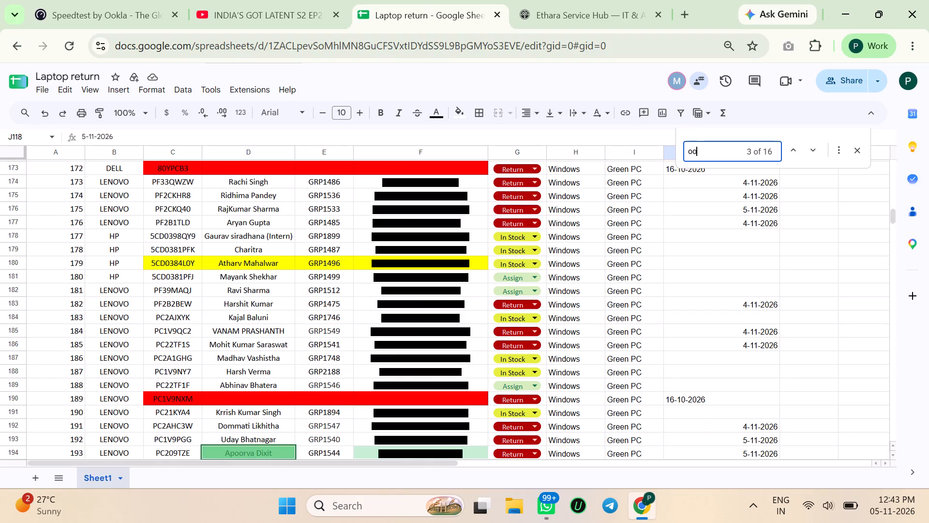
pyautogui.press('BackSpace')
pyautogui.press('BackSpace')
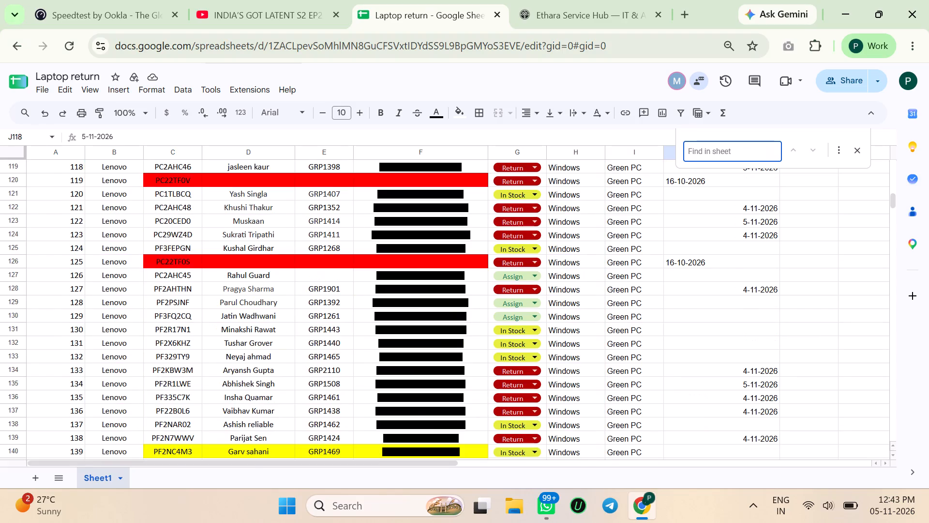
# Find the laptop with serial fragment "np9" and set its status to Return with the date 5-11-2026.
pyautogui.press('n')
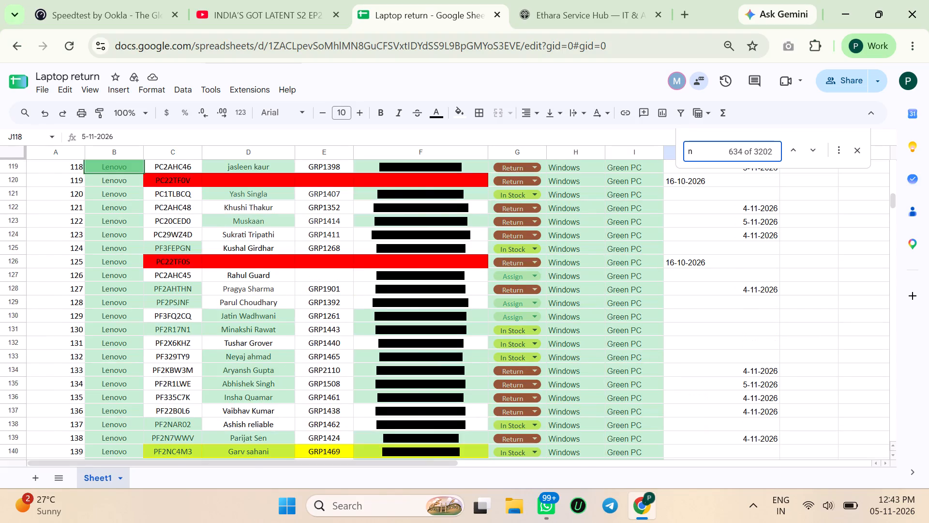
pyautogui.write('p9')
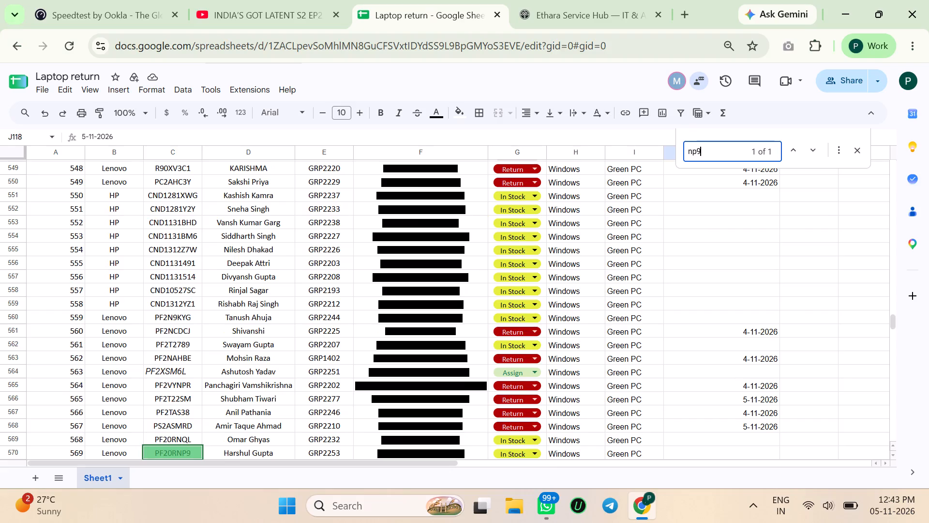
pyautogui.scroll(-1, 484, 331)
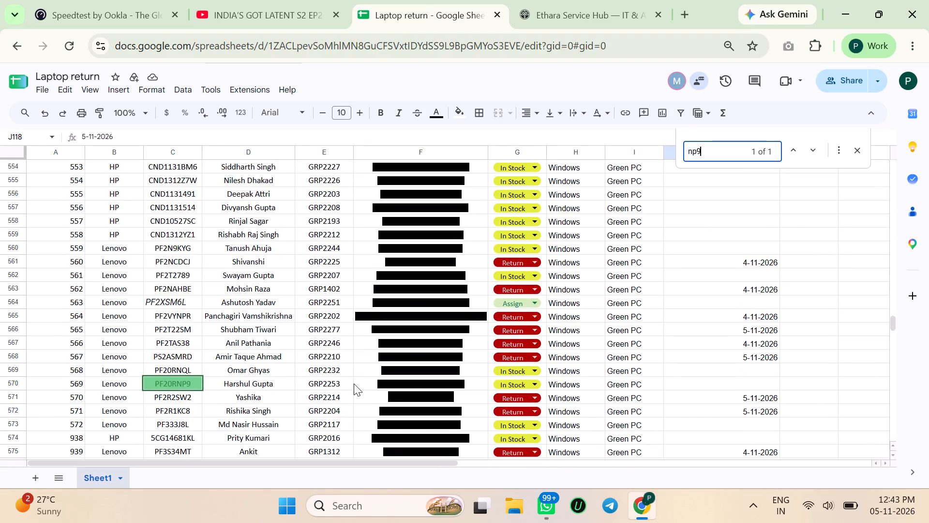
pyautogui.click(518, 386)
pyautogui.click(506, 326)
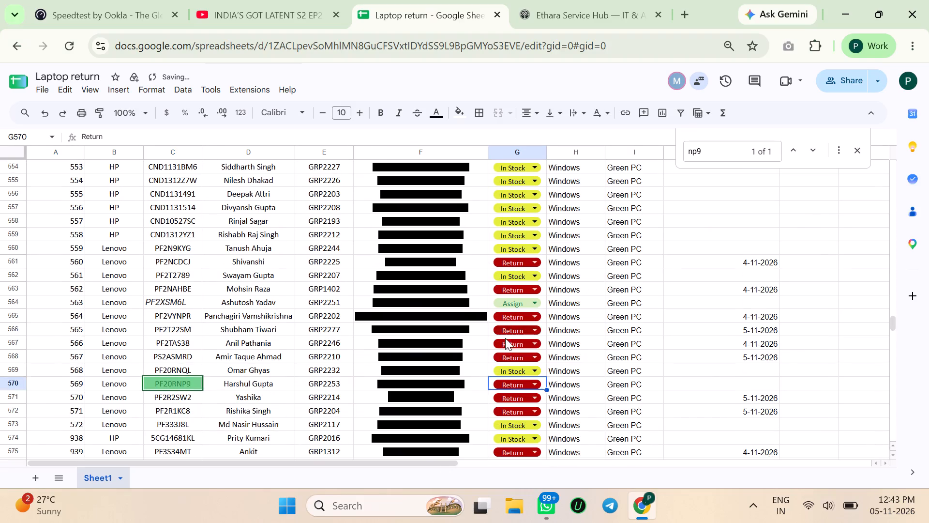
pyautogui.click(707, 387)
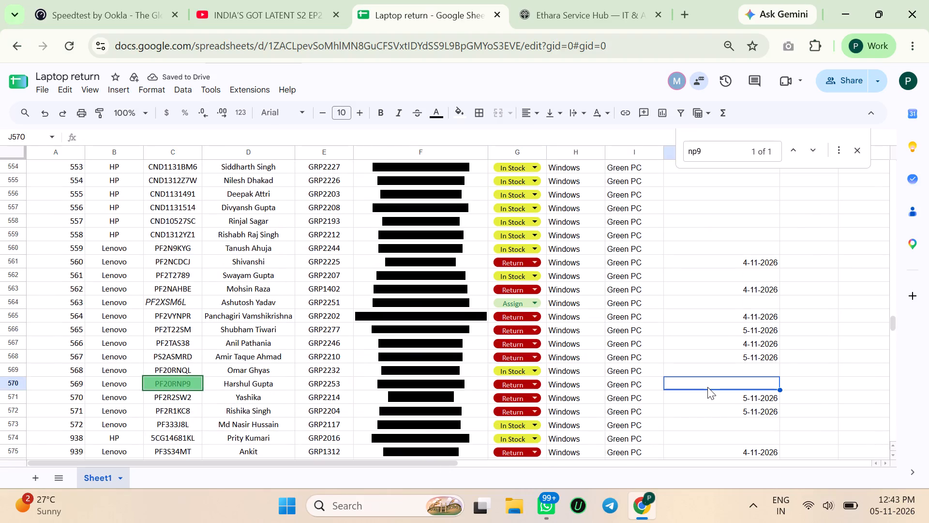
pyautogui.hotkey('ctrl', 'v')
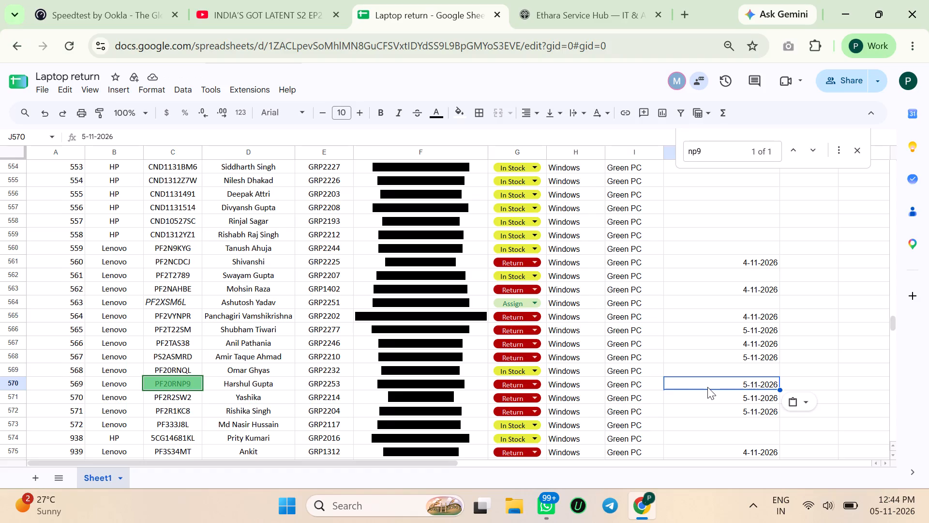
# Find the laptop with serial fragment "nks", set its date to 5-11-2026 and status to Return, and save the sheet.
pyautogui.hotkey('ctrl', 'f')
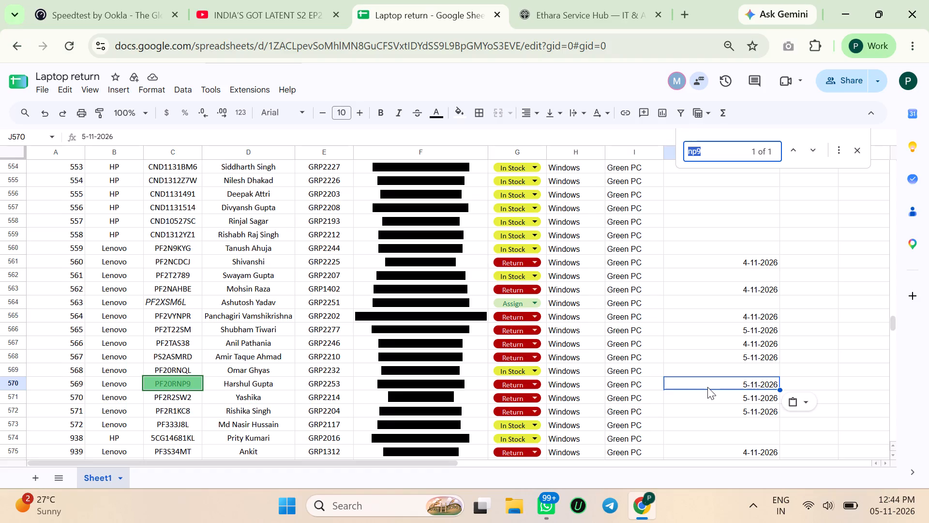
pyautogui.write('nks')
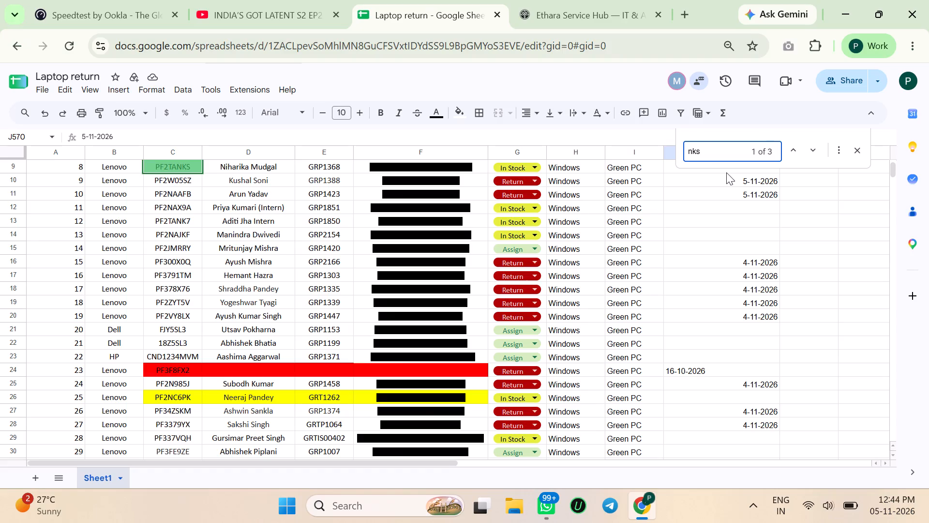
pyautogui.click(675, 172)
pyautogui.hotkey('ctrl', 'v')
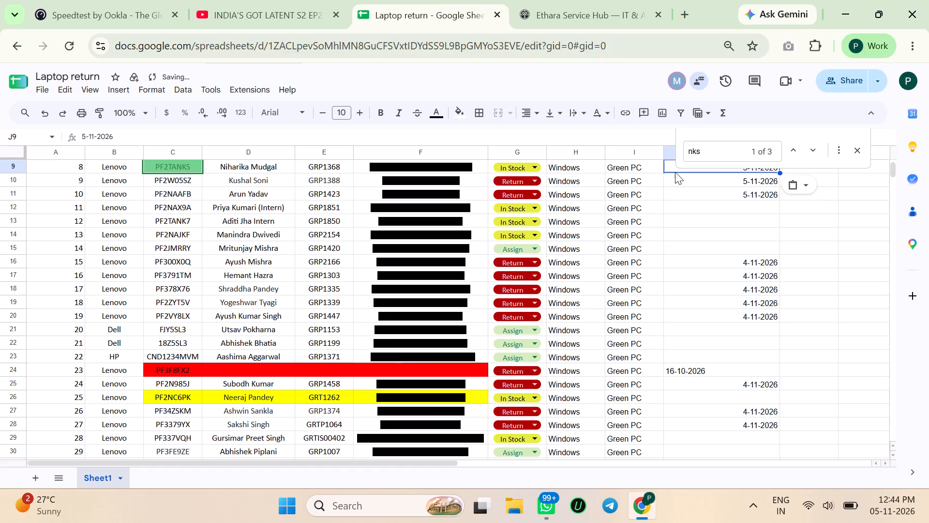
pyautogui.click(529, 167)
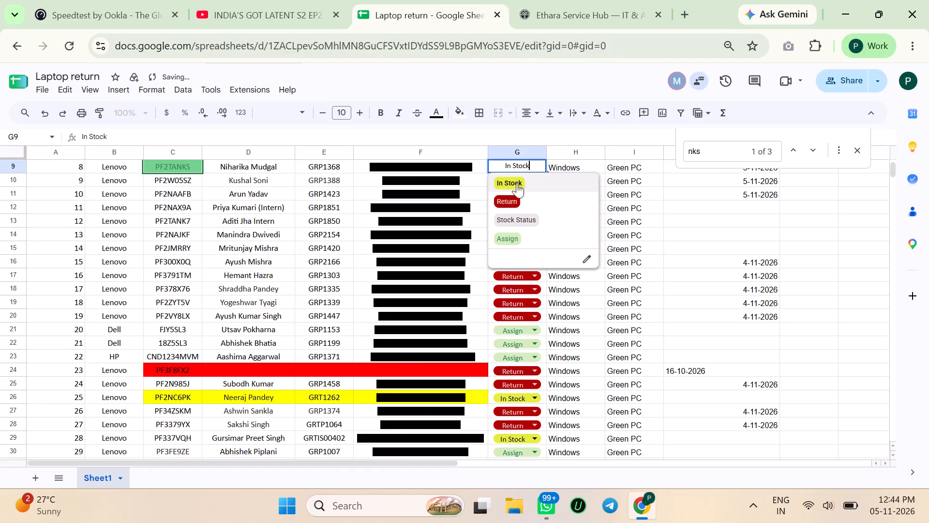
pyautogui.click(508, 197)
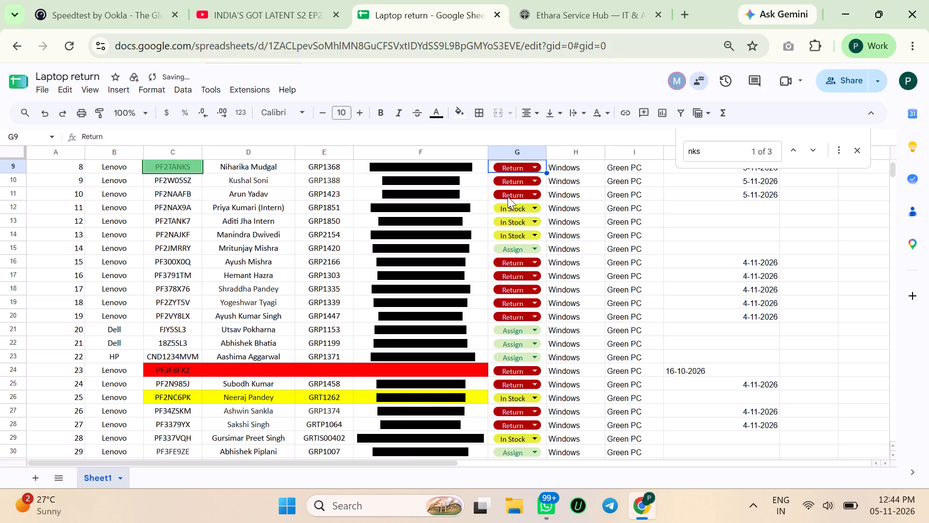
pyautogui.hotkey('ctrl', 's')
pyautogui.hotkey('ctrl', 's')
pyautogui.hotkey('ctrl', 's')
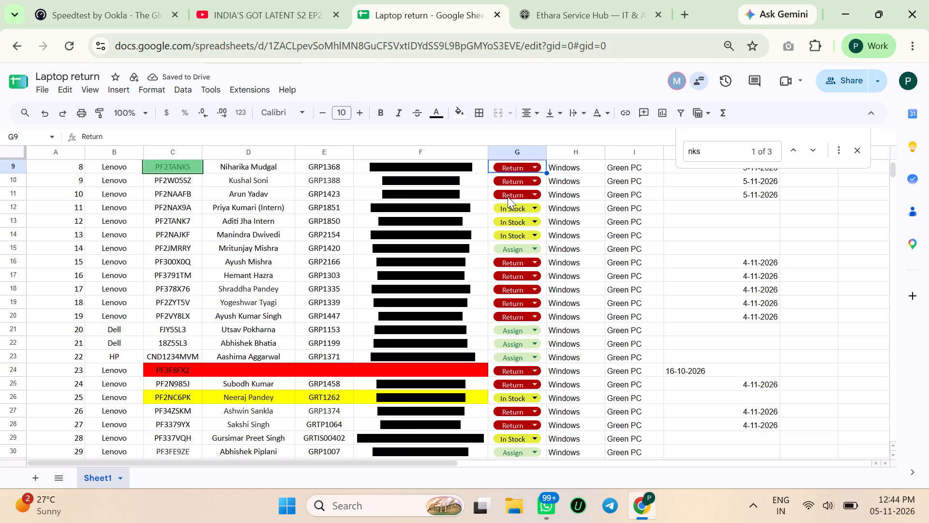
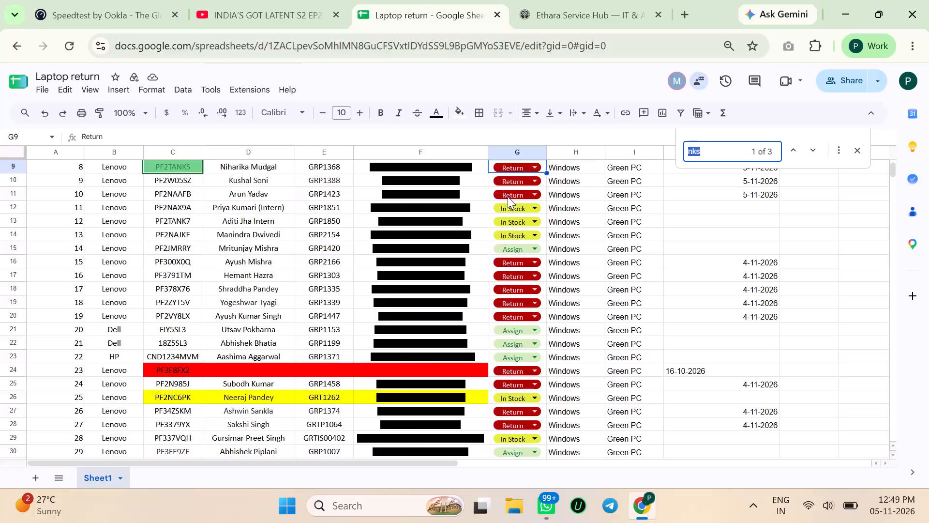
# Find the laptop with serial fragment "r02" and set its status to Return with the date 5-11-2026.
pyautogui.write('r02')
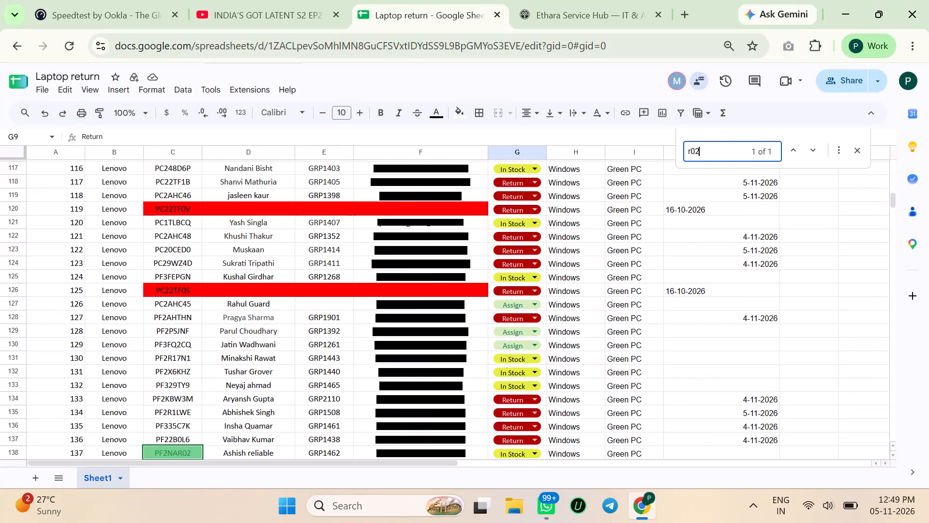
pyautogui.click(506, 453)
pyautogui.click(509, 400)
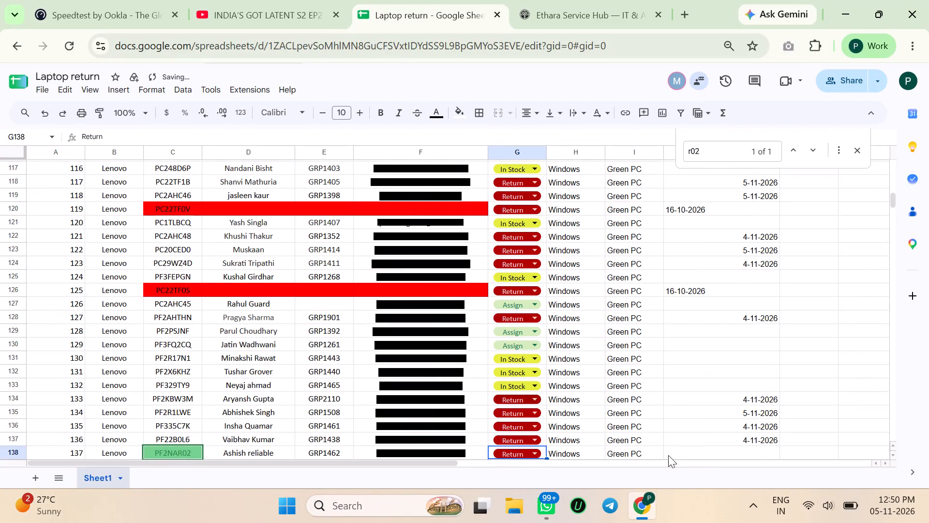
pyautogui.click(720, 452)
pyautogui.hotkey('ctrl', 'v')
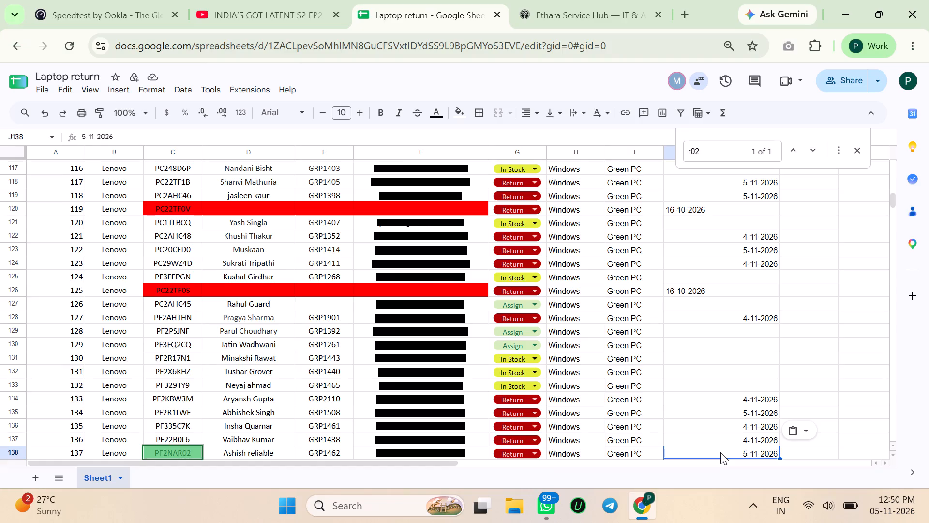
# Find the laptop with serial fragment "f1e", set its status to Return with the date 5-11-2026, and save the sheet.
pyautogui.hotkey('ctrl', 'f')
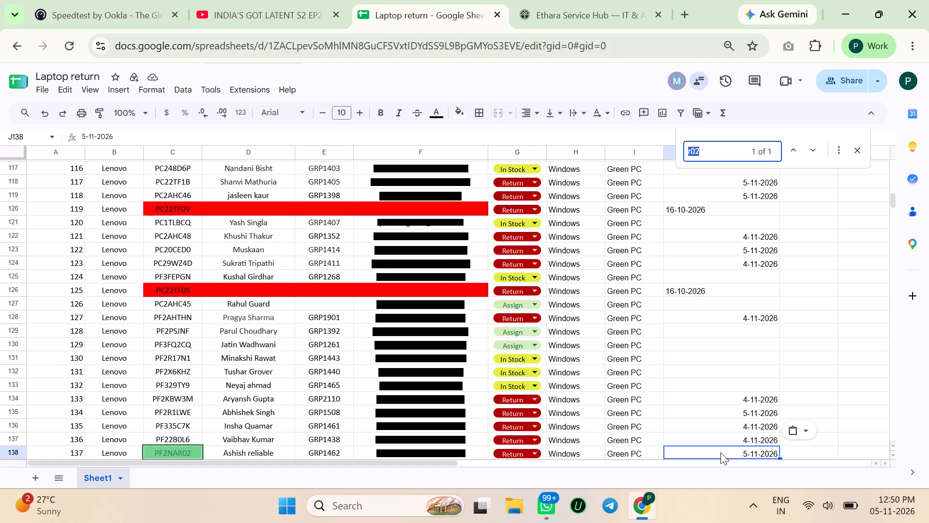
pyautogui.write('f1e')
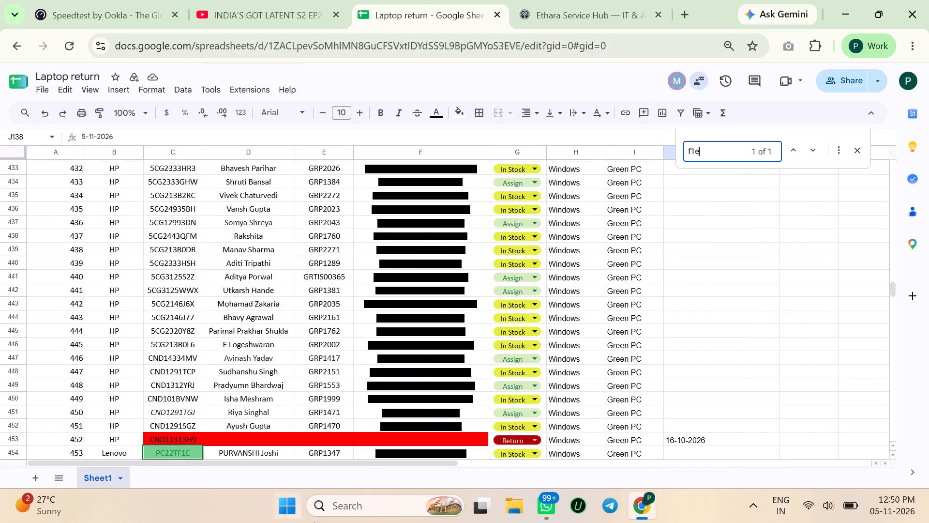
pyautogui.click(509, 450)
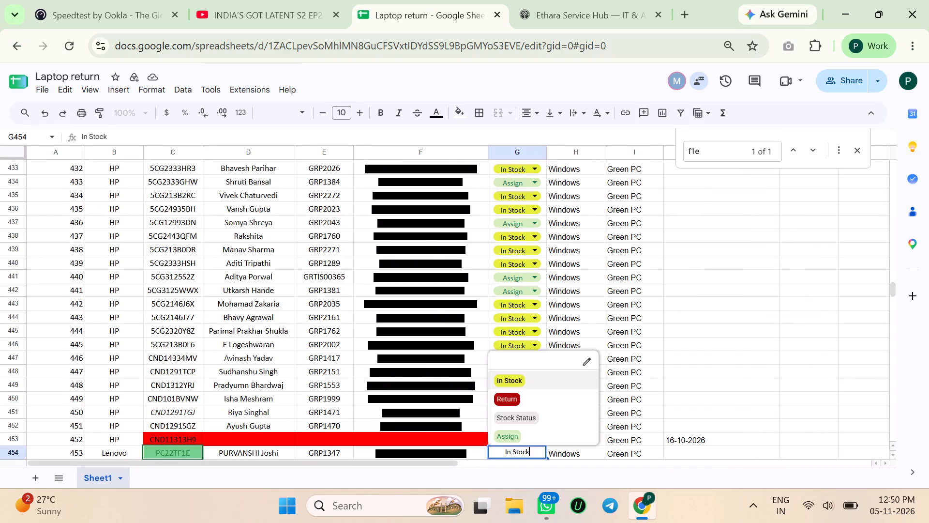
pyautogui.click(510, 397)
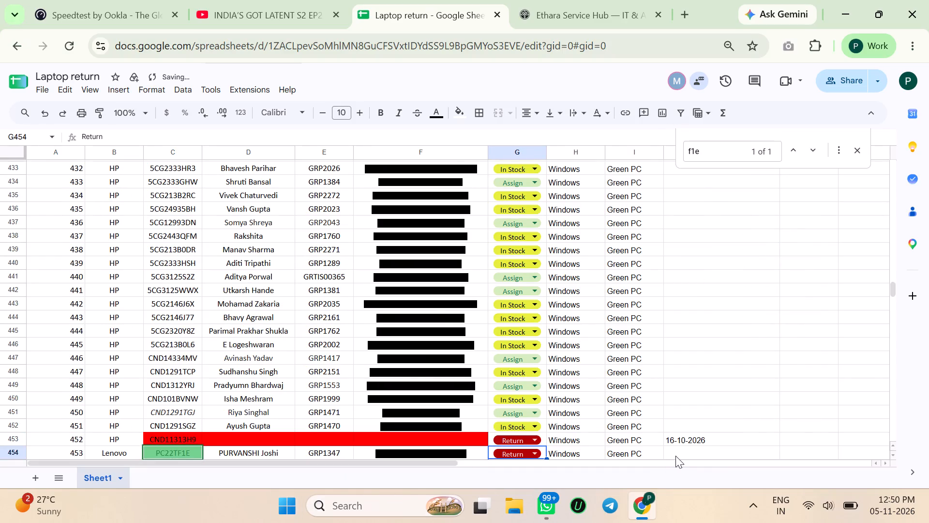
pyautogui.click(677, 455)
pyautogui.hotkey('ctrl', 'v')
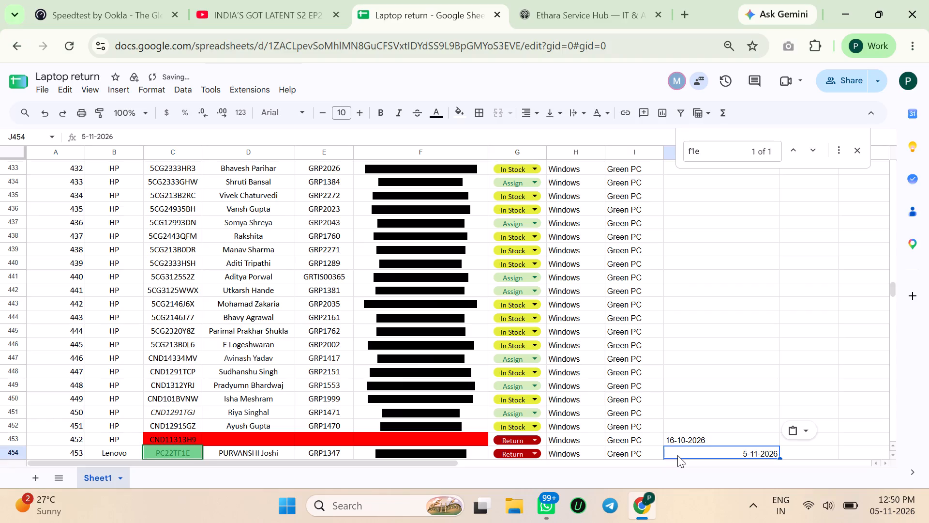
pyautogui.hotkey('ctrl', 's')
pyautogui.hotkey('ctrl', 's')
pyautogui.hotkey('ctrl', 's')
pyautogui.hotkey('ctrl', 's')
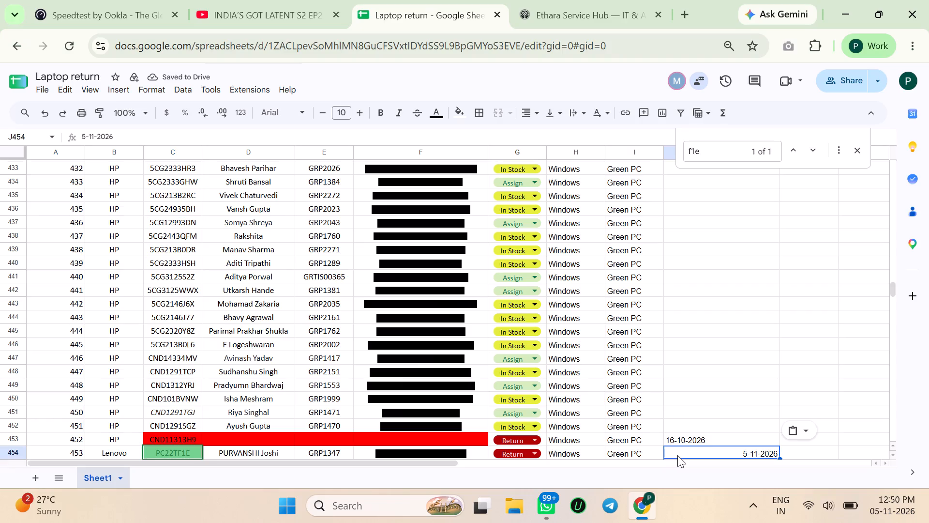
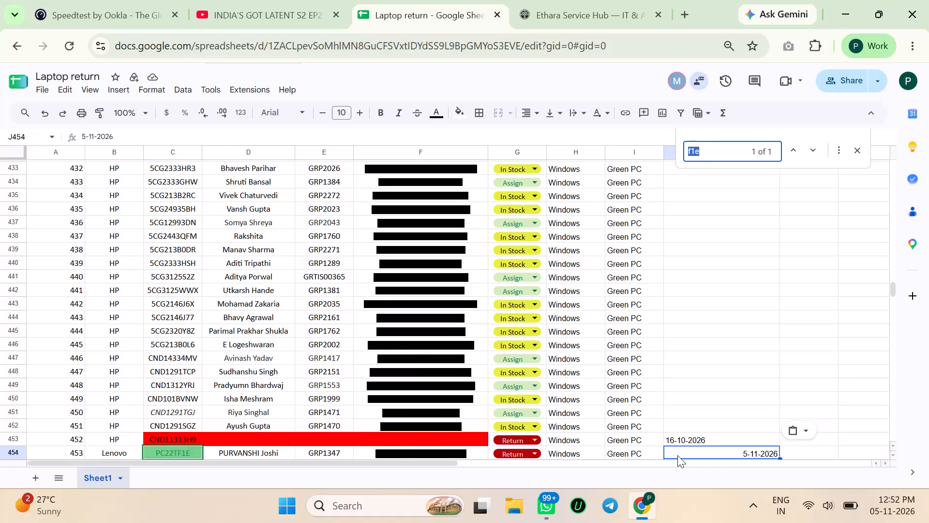
# Find the laptop with serial fragment "3jx" and set its status to Return with the date 5-11-2026.
pyautogui.write('3jx')
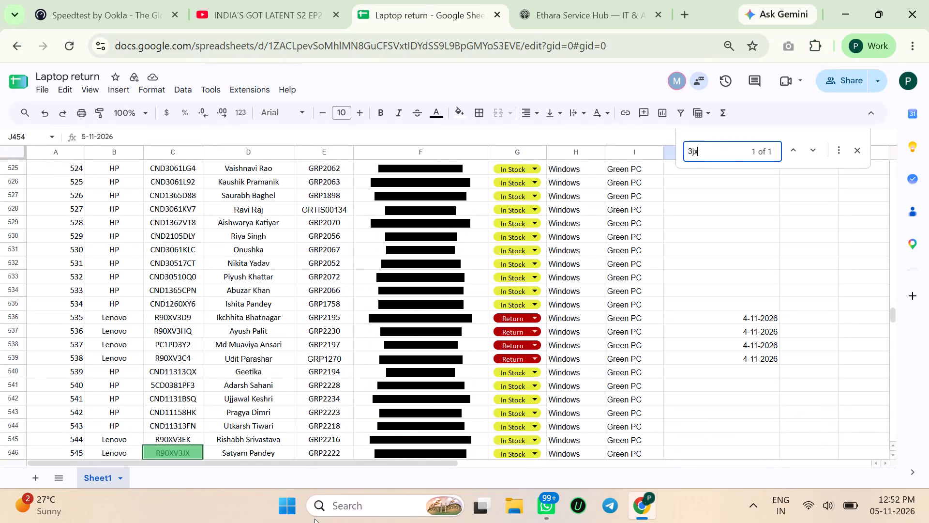
pyautogui.click(508, 454)
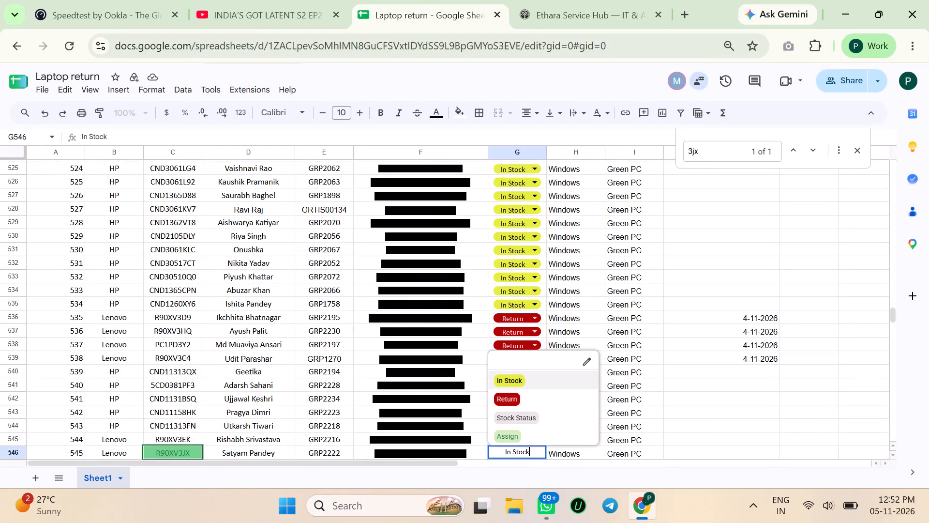
pyautogui.click(508, 397)
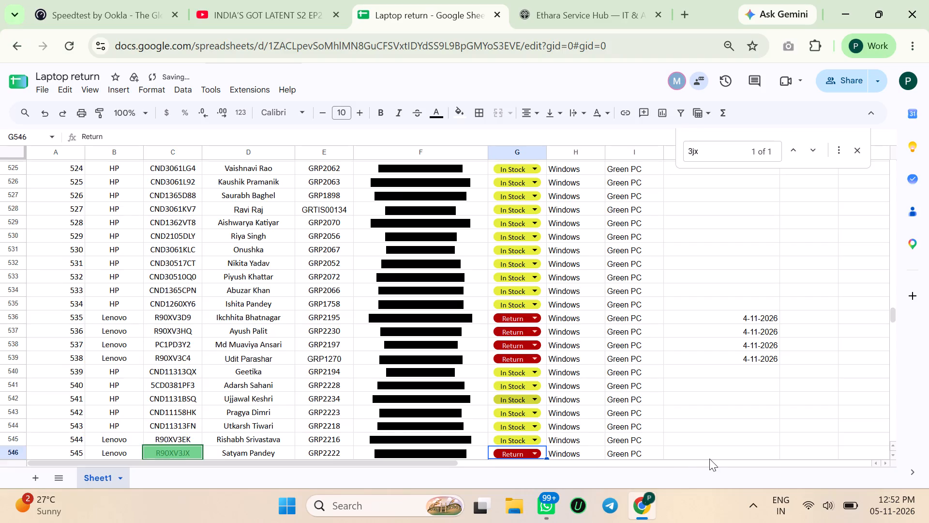
pyautogui.click(727, 452)
pyautogui.hotkey('ctrl', 'v')
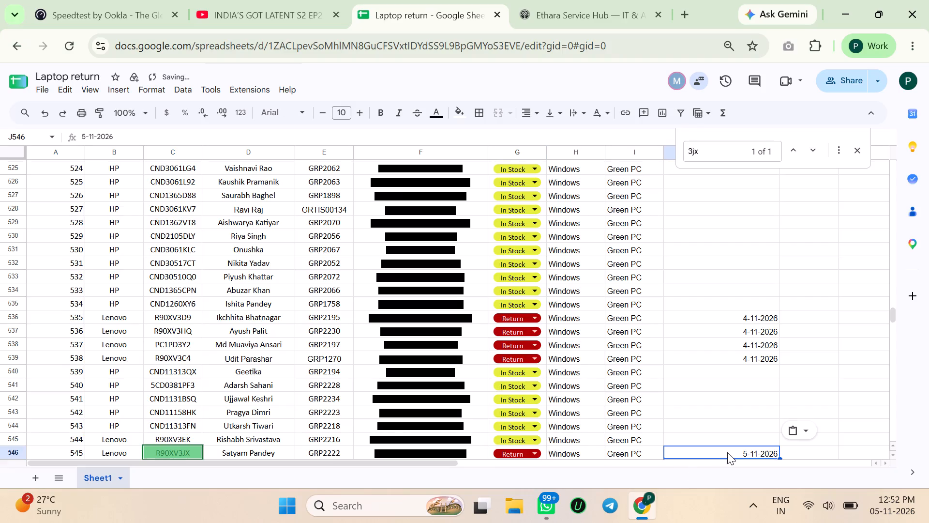
# Save the laptop return sheet.
pyautogui.hotkey('ctrl', 's')
pyautogui.hotkey('ctrl', 's')
pyautogui.hotkey('ctrl', 's')
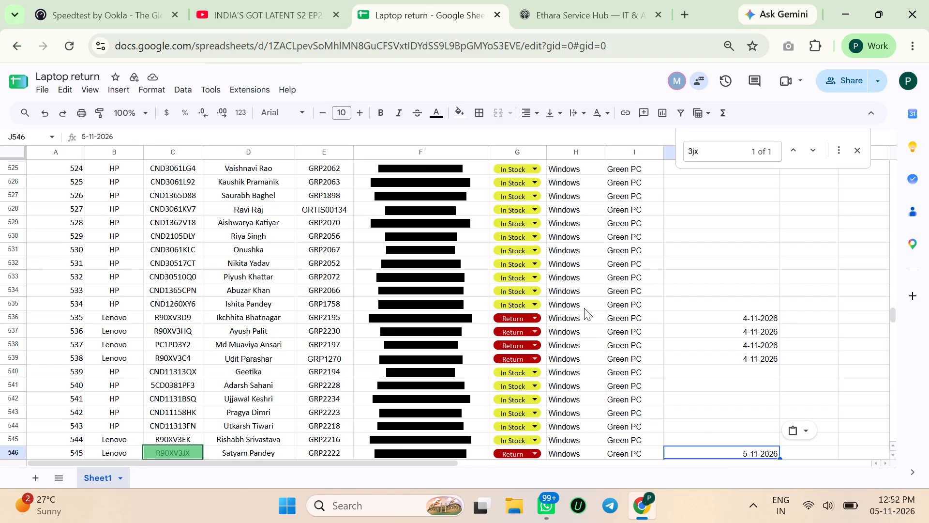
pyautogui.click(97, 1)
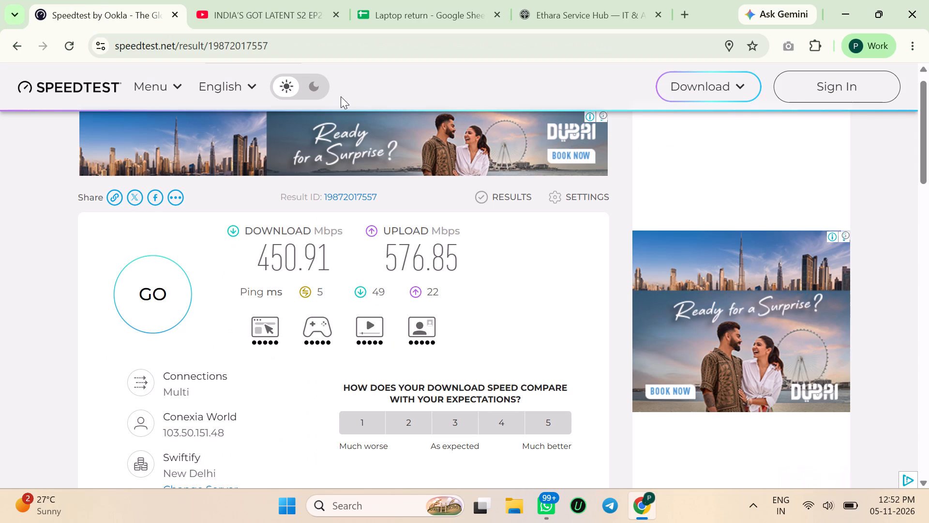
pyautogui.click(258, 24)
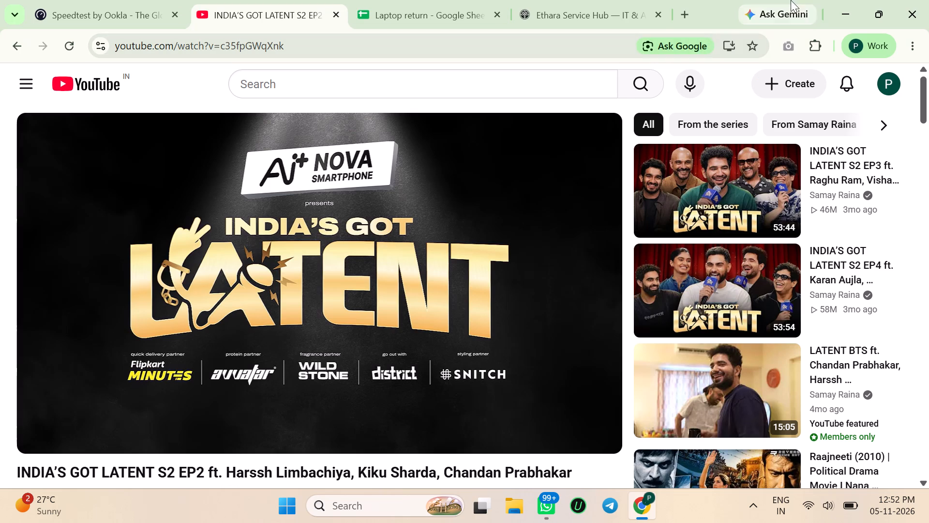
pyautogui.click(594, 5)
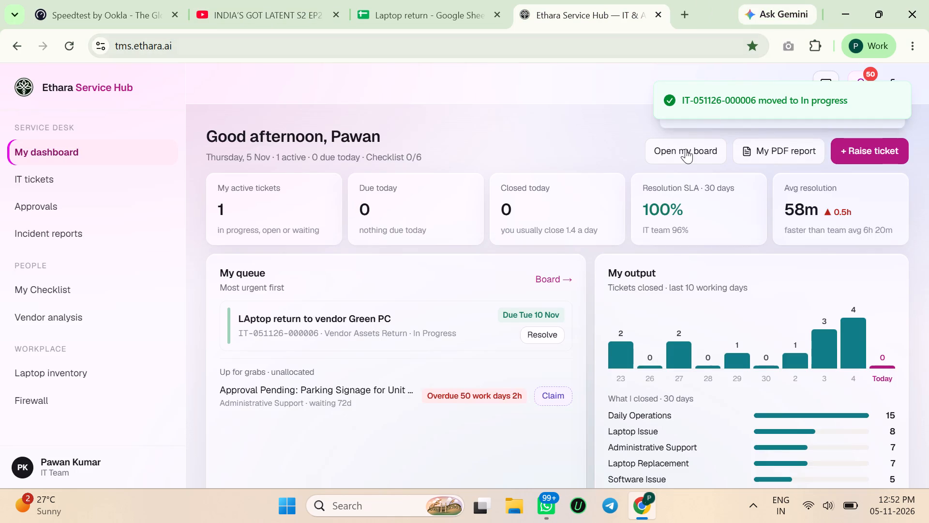
# Look up "gmail" in a new browser tab.
pyautogui.click(686, 9)
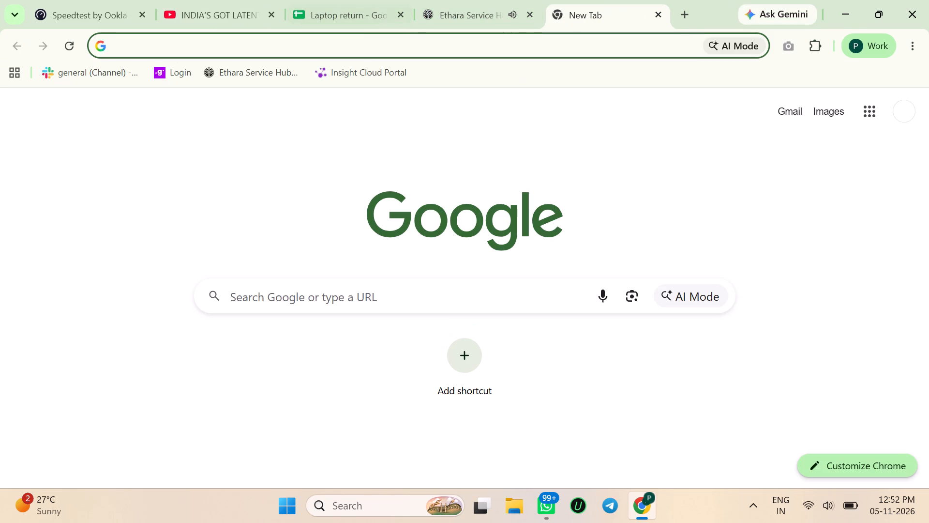
pyautogui.click(351, 43)
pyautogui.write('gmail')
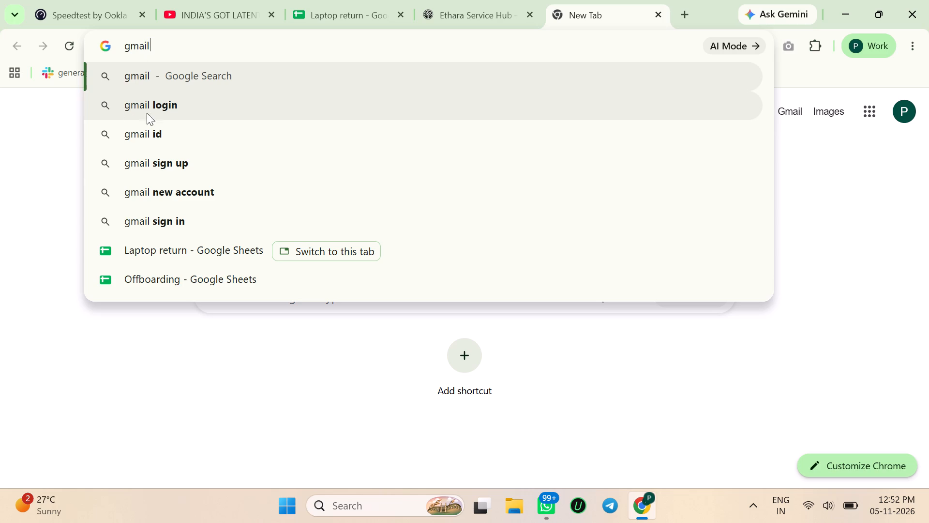
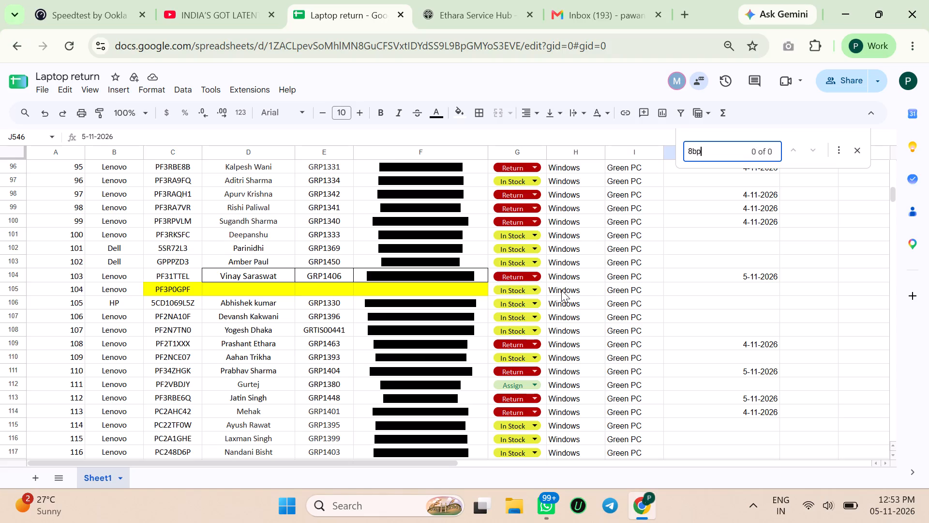
# Find the laptop with serial fragment "8dp" and set its status to Return with the date 5-11-2026.
pyautogui.press('BackSpace')
pyautogui.press('BackSpace')
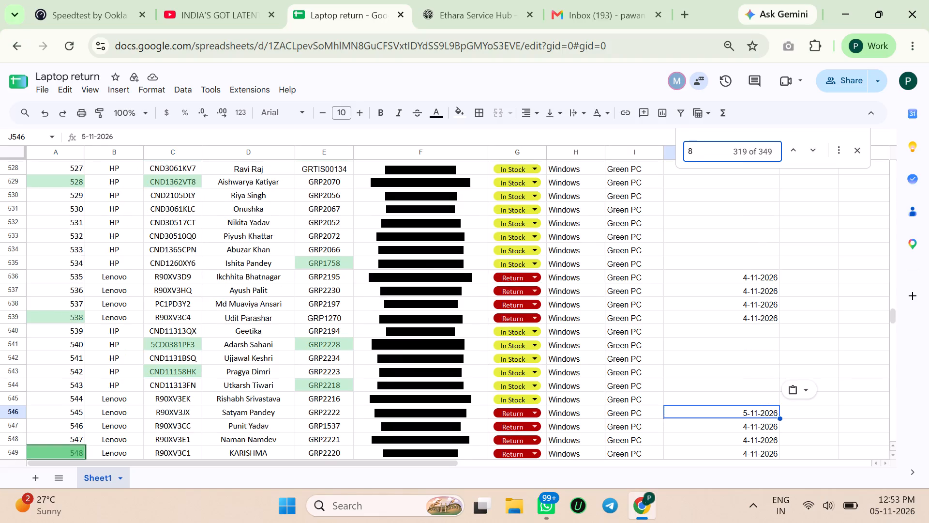
pyautogui.write('dp')
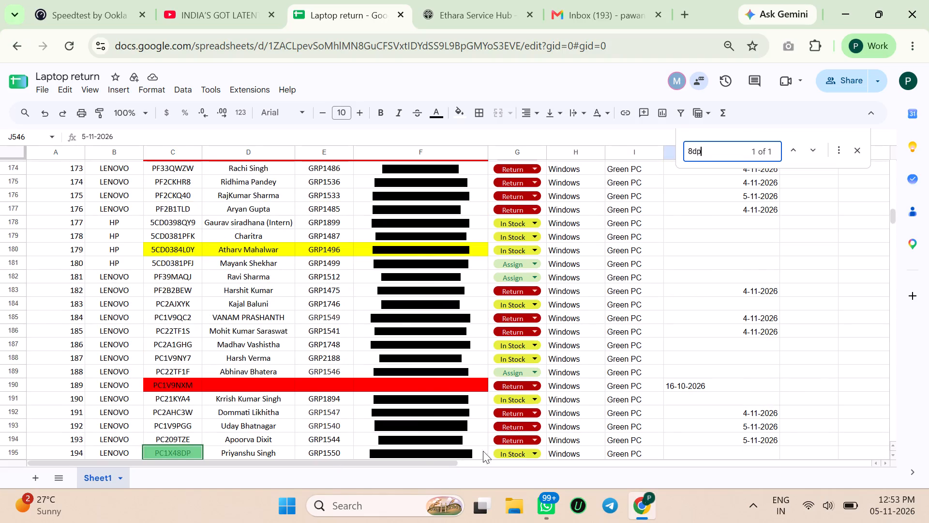
pyautogui.click(509, 450)
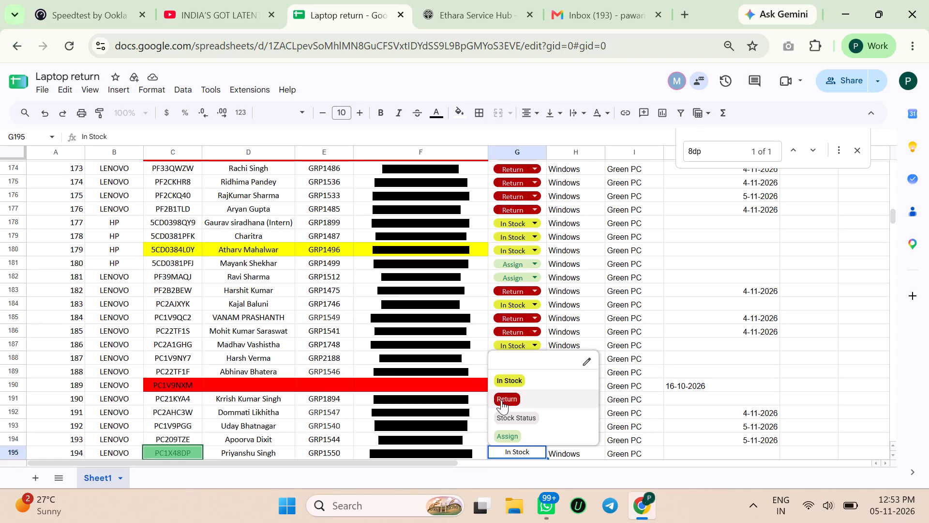
pyautogui.click(501, 400)
pyautogui.click(710, 454)
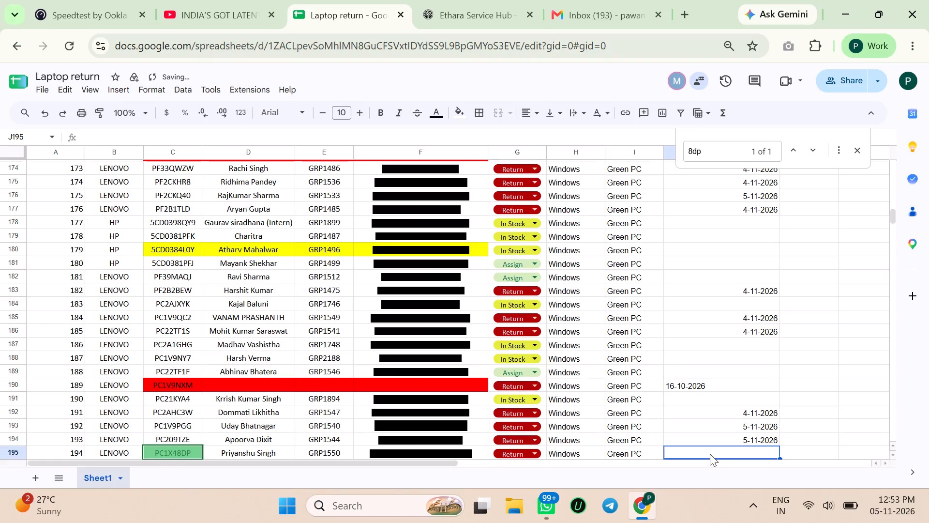
pyautogui.hotkey('ctrl', 'v')
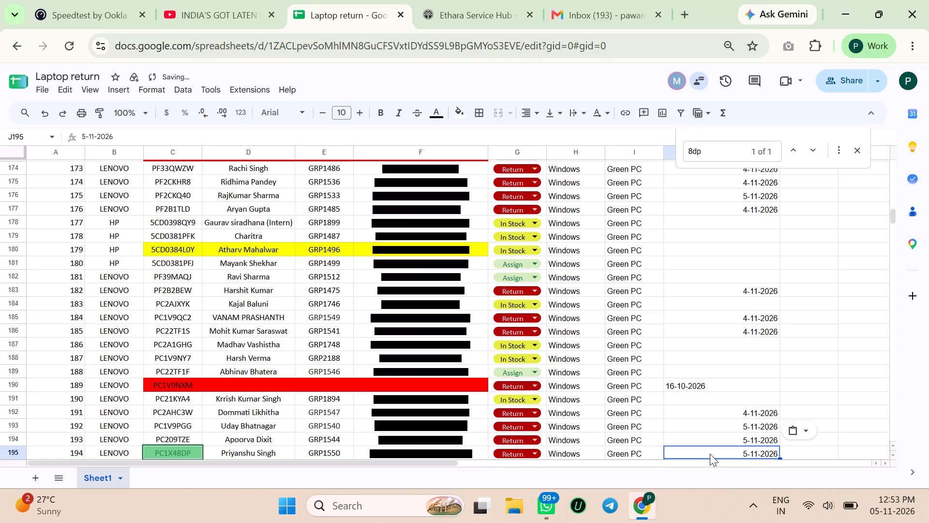
# Save the Laptop return sheet.
pyautogui.hotkey('ctrl', 's')
pyautogui.hotkey('ctrl', 's')
pyautogui.hotkey('ctrl', 's')
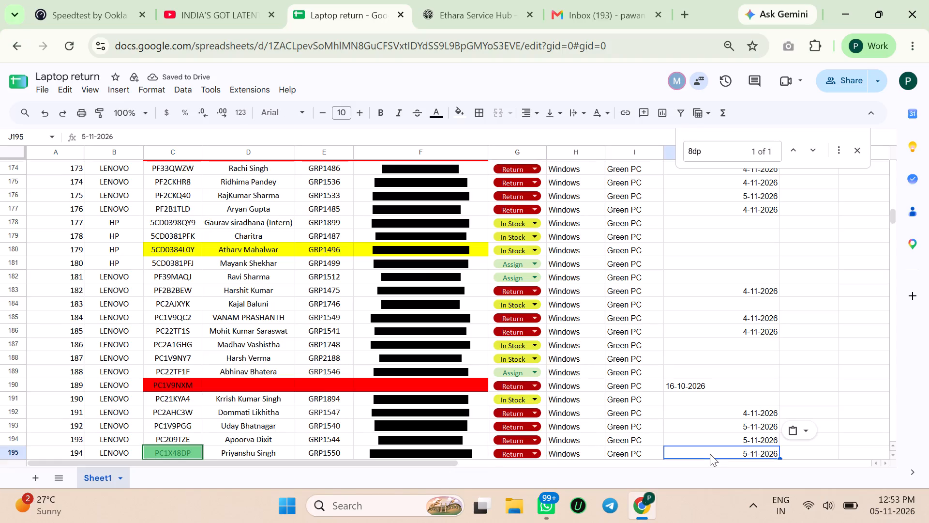